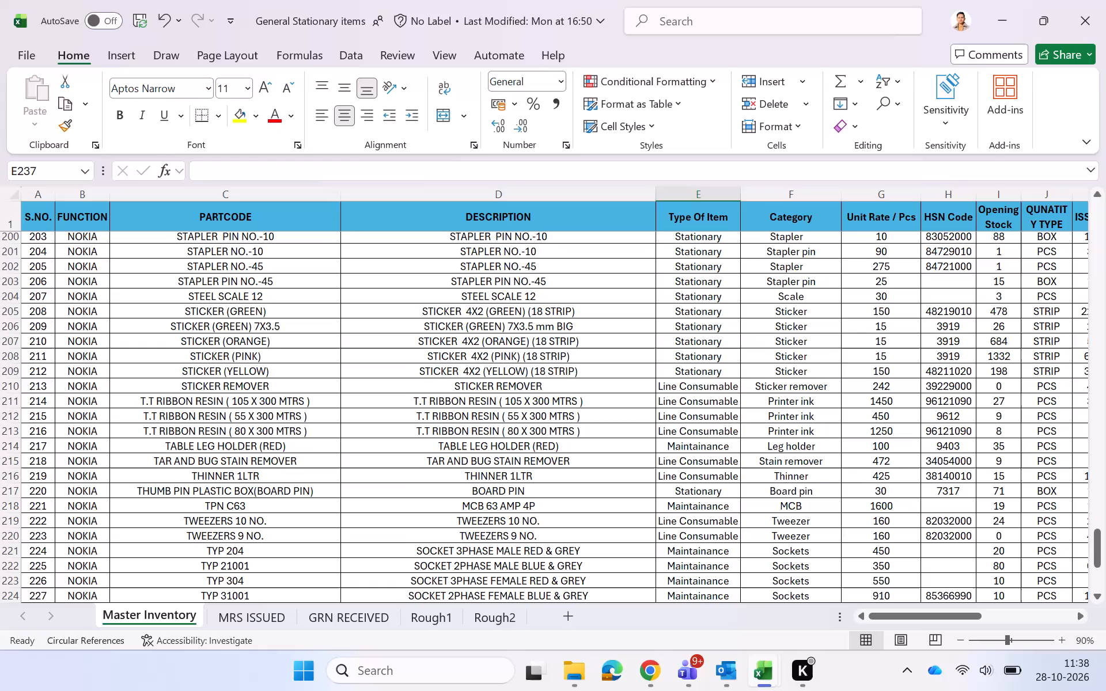
Examine the stationery item list in the Master Inventory sheet, from its first rows to its last entries.
scroll(615, 462, "up", 4)
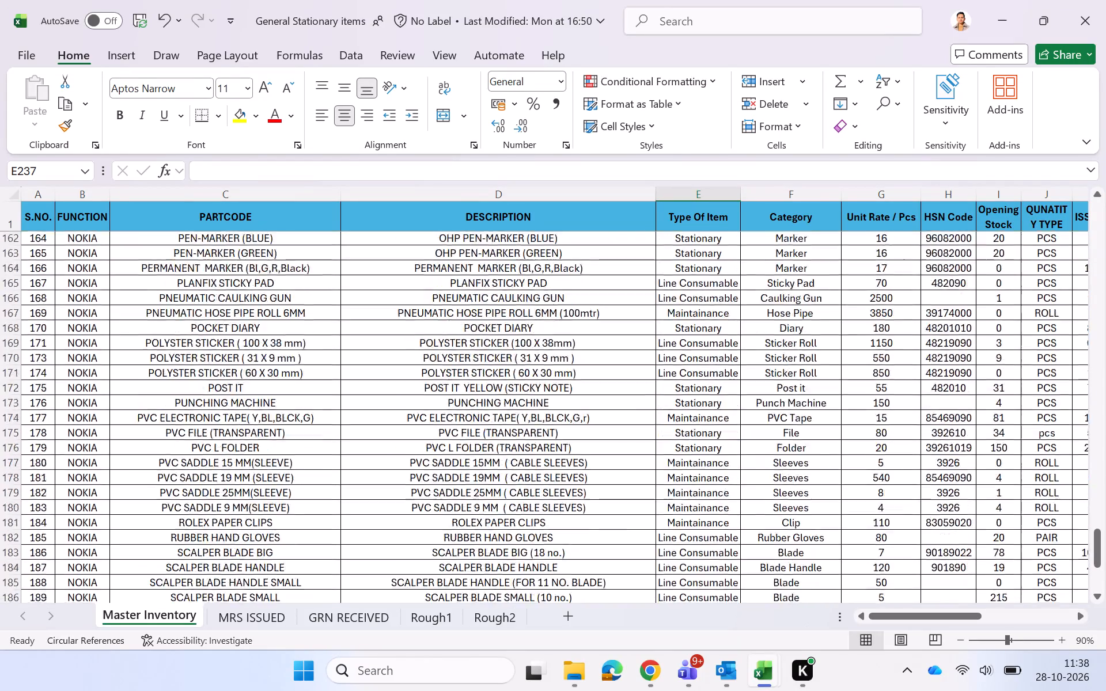
scroll(615, 462, "up", 9)
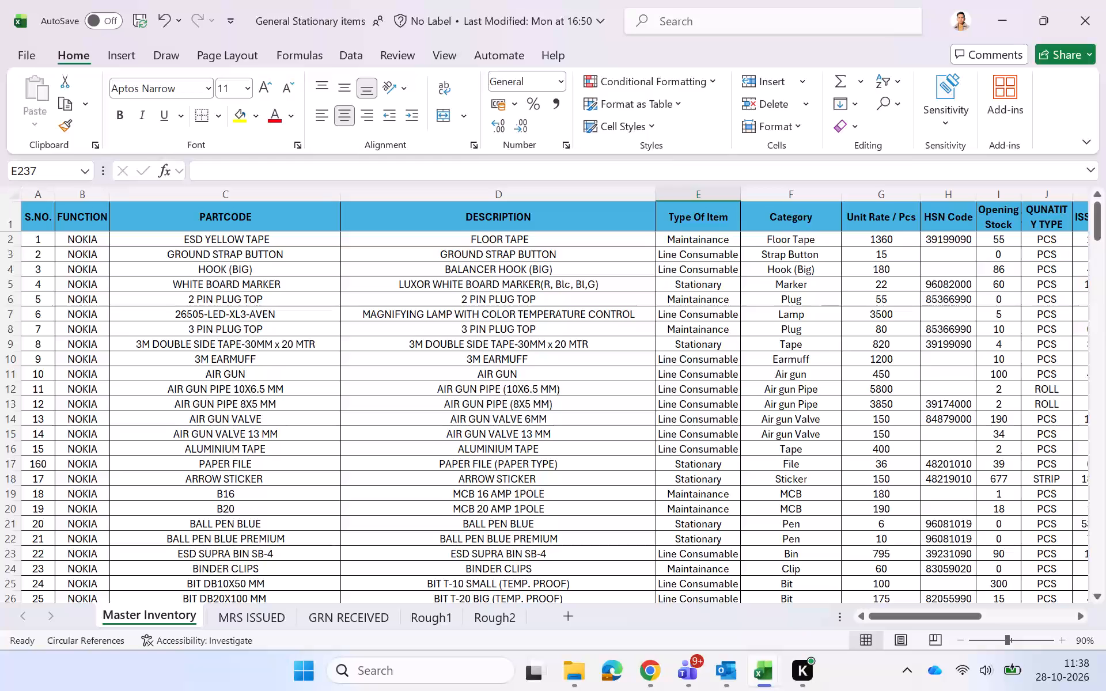
scroll(615, 462, "up", 2)
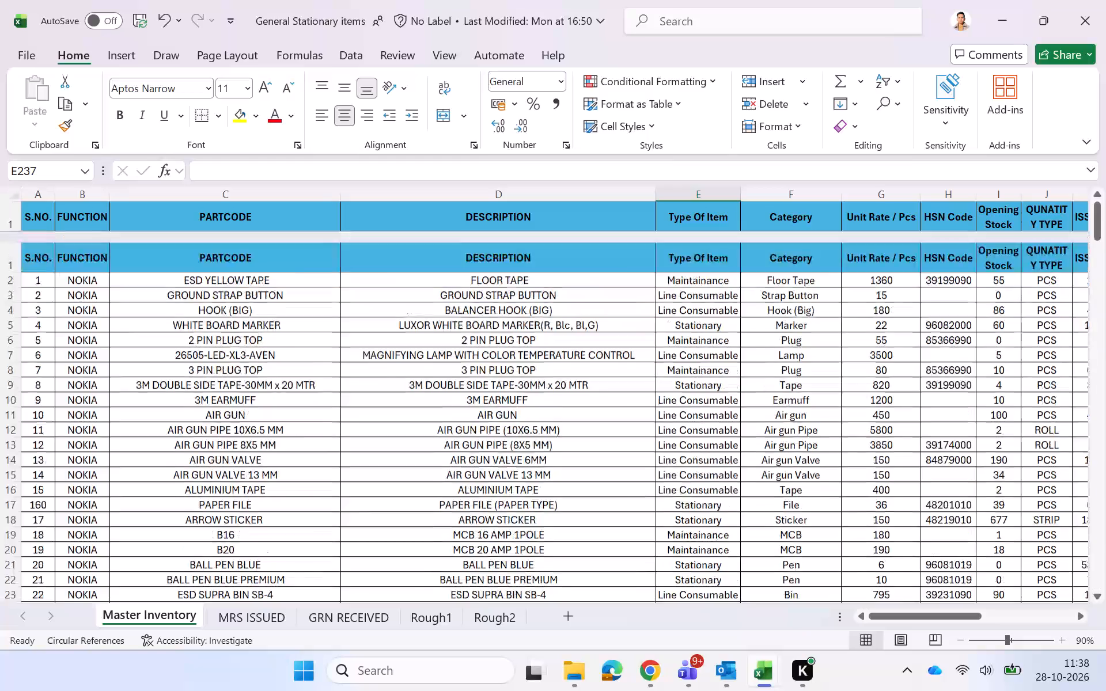
scroll(615, 462, "up", 2)
scroll(615, 462, "down", 7)
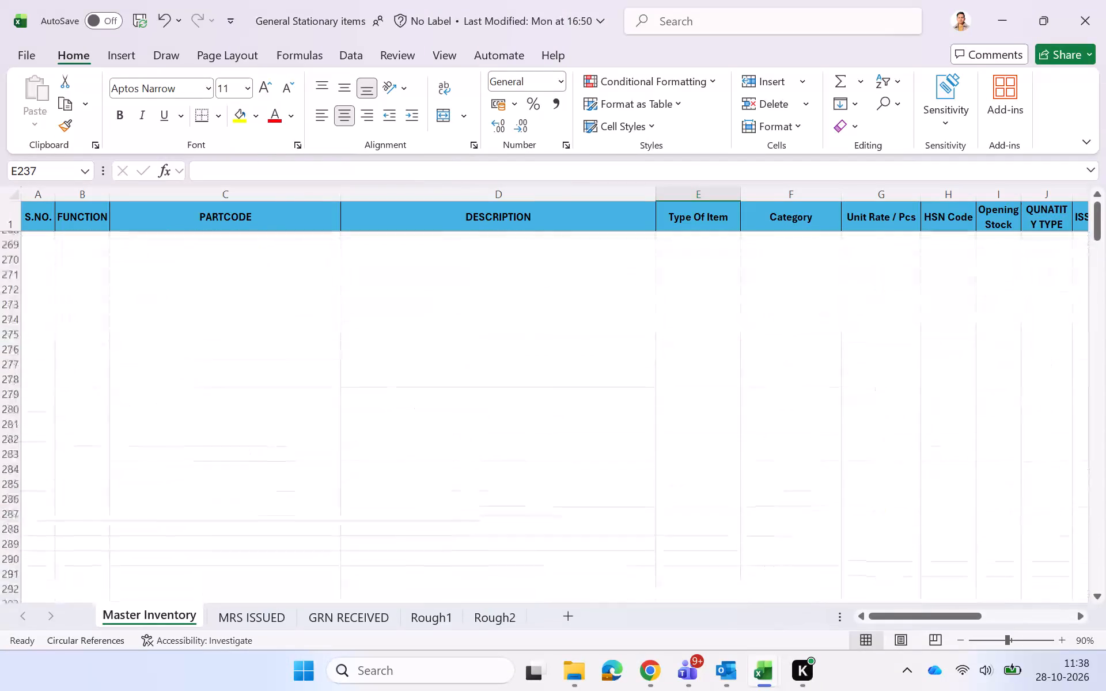
scroll(615, 462, "up", 4)
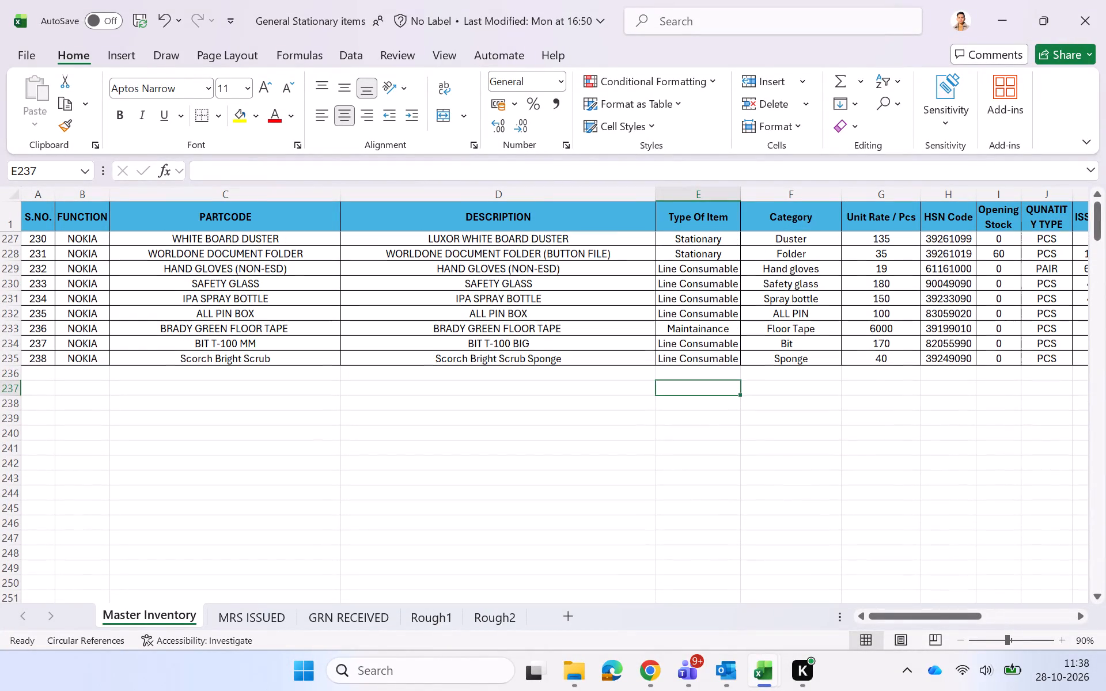
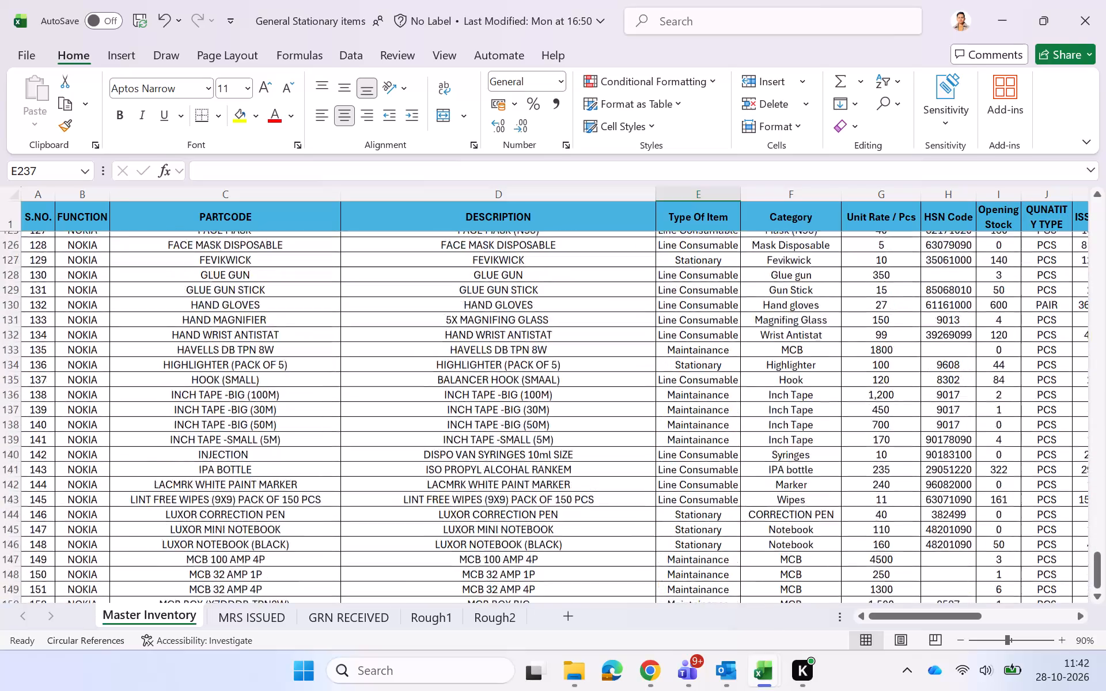
Switch to the Apron & Shoes Master File workbook and examine the Eng & OA's employee list back to its first rows.
left_click(751, 678)
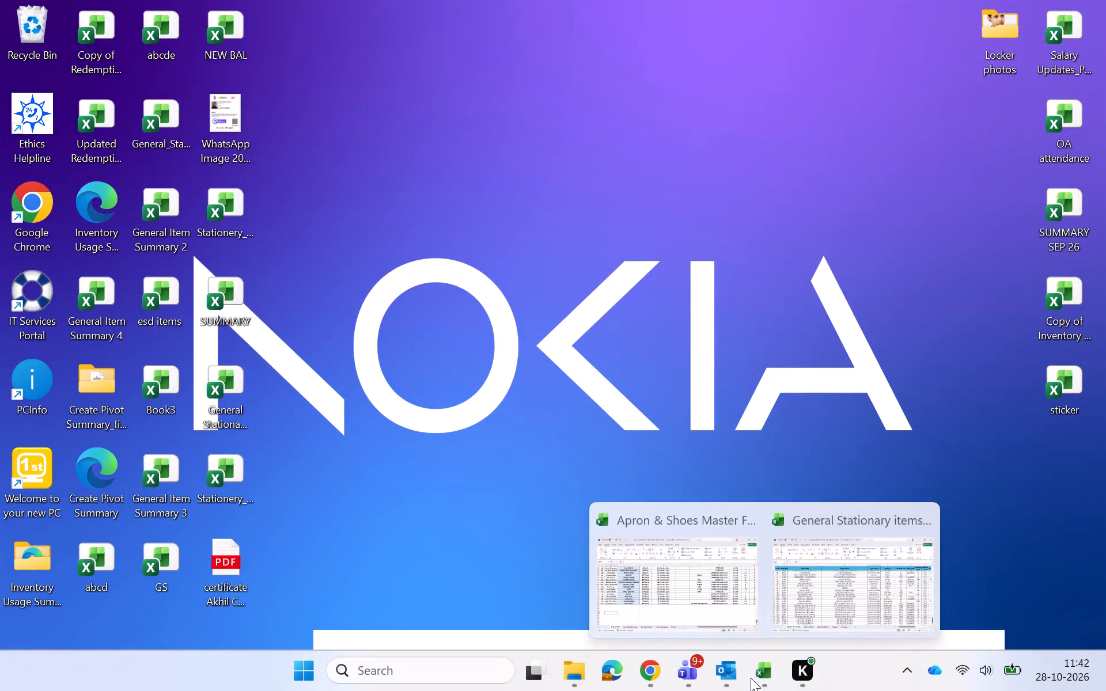
left_click(718, 612)
left_click(362, 512)
scroll(362, 512, "up", 9)
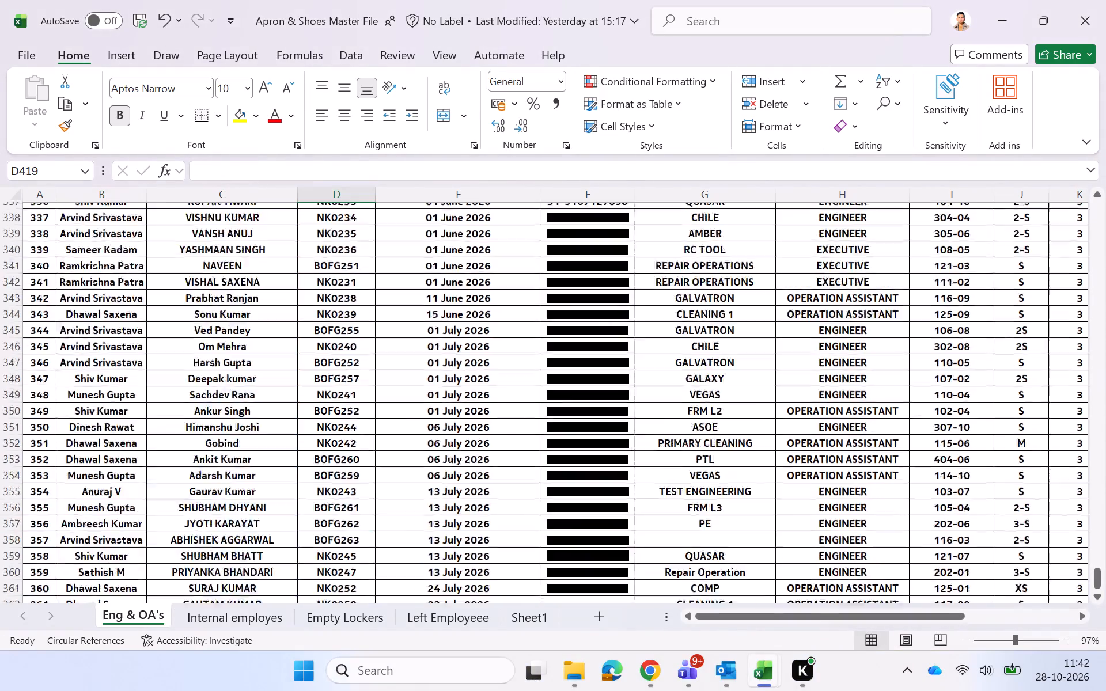
scroll(362, 512, "up", 16)
scroll(362, 512, "up", 8)
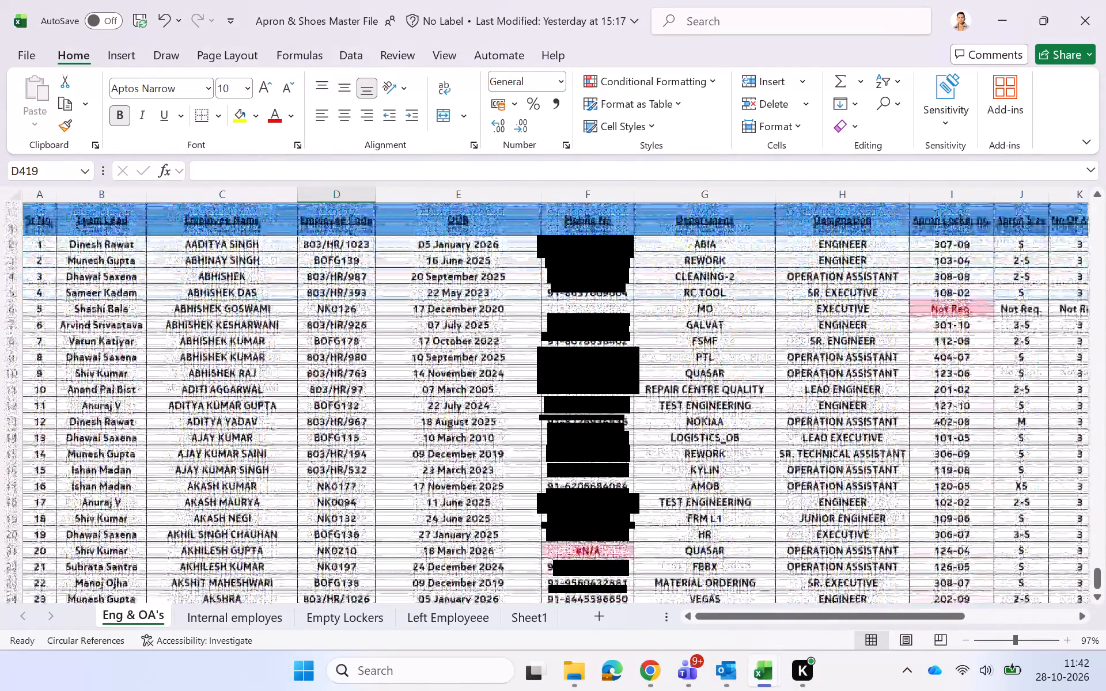
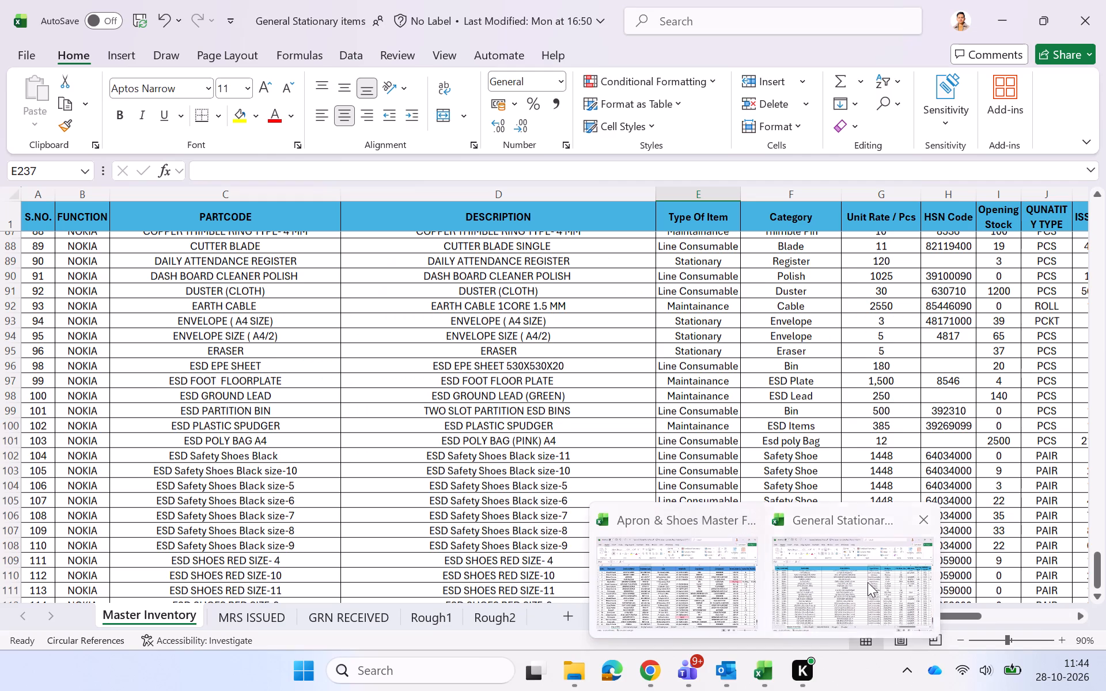
Open the MRS ISSUED sheet of the General Stationary items workbook and examine the issue records from the latest back to 22–23 September 2026.
left_click(291, 610)
scroll(626, 546, "up", 1)
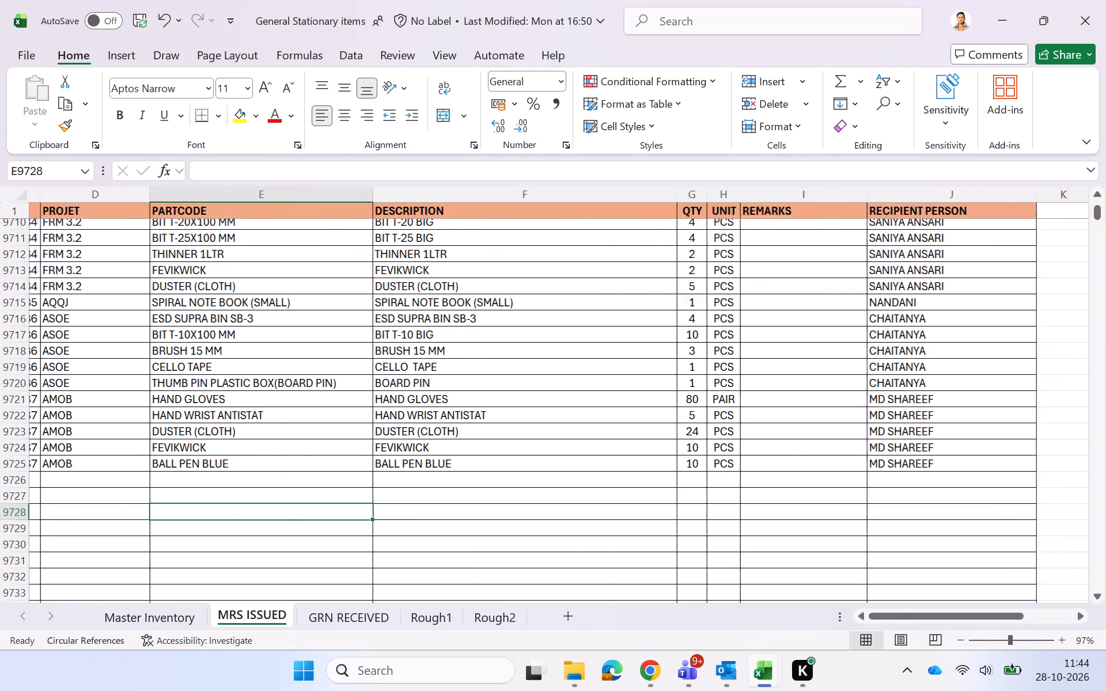
scroll(626, 546, "up", 7)
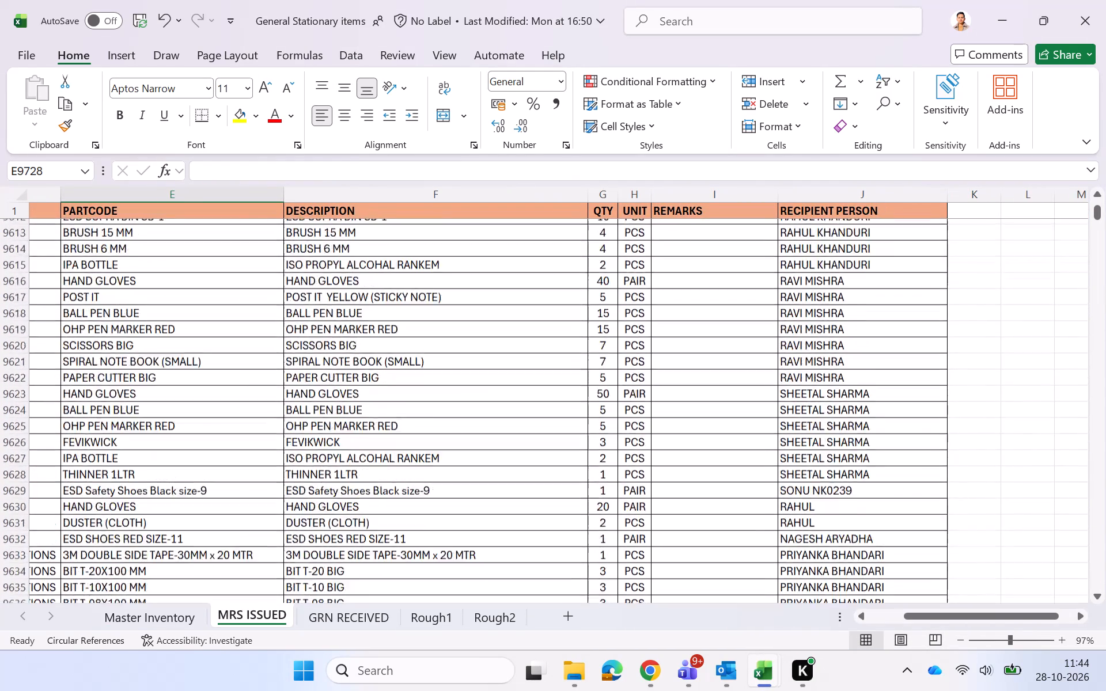
scroll(626, 546, "up", 8)
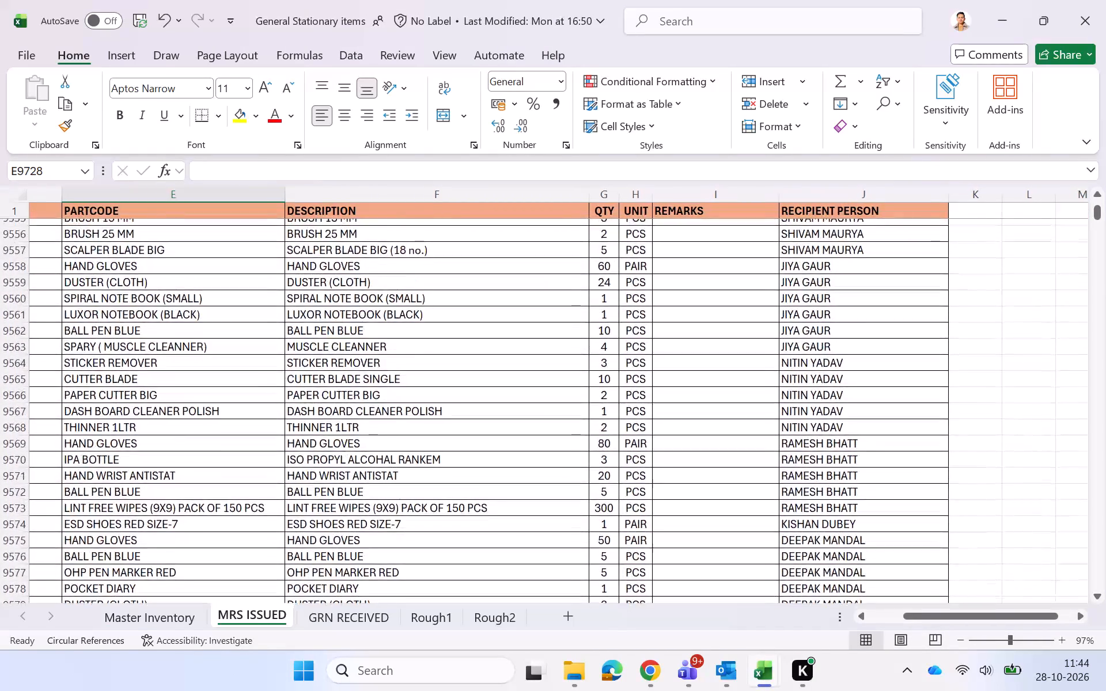
scroll(626, 546, "up", 9)
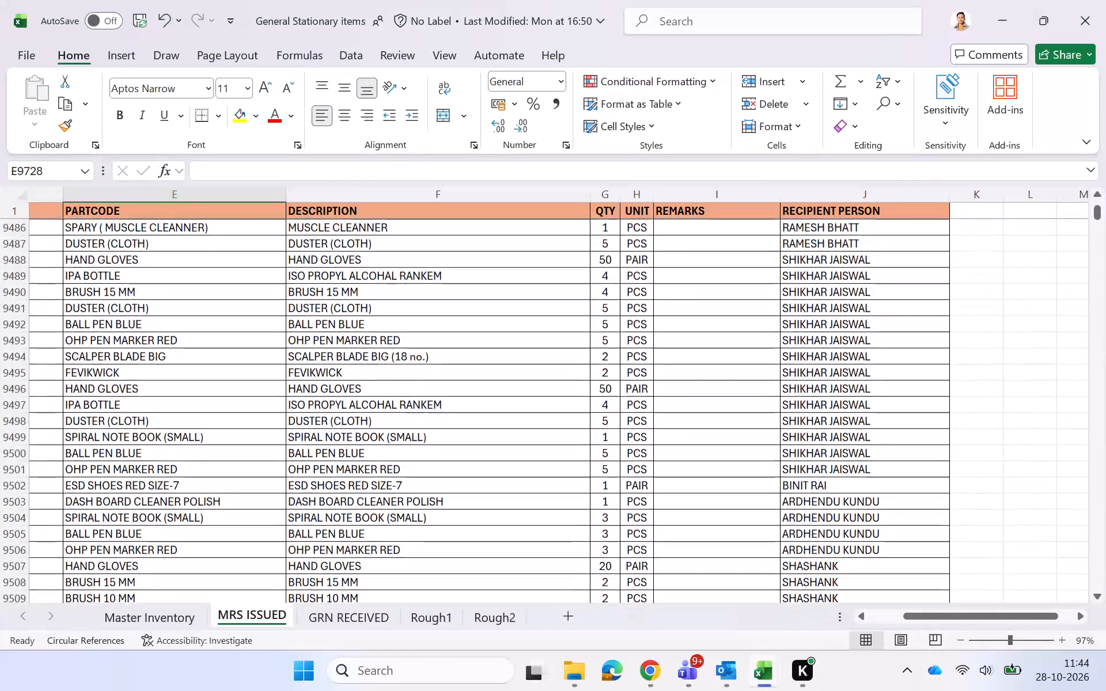
scroll(626, 546, "up", 8)
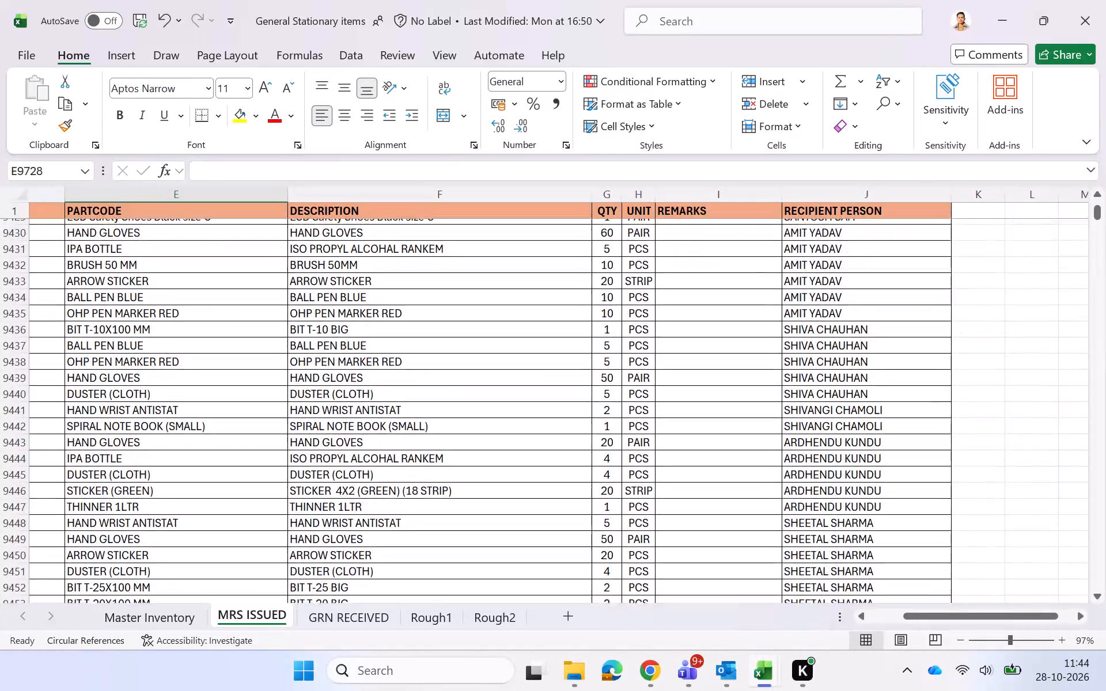
scroll(626, 546, "up", 11)
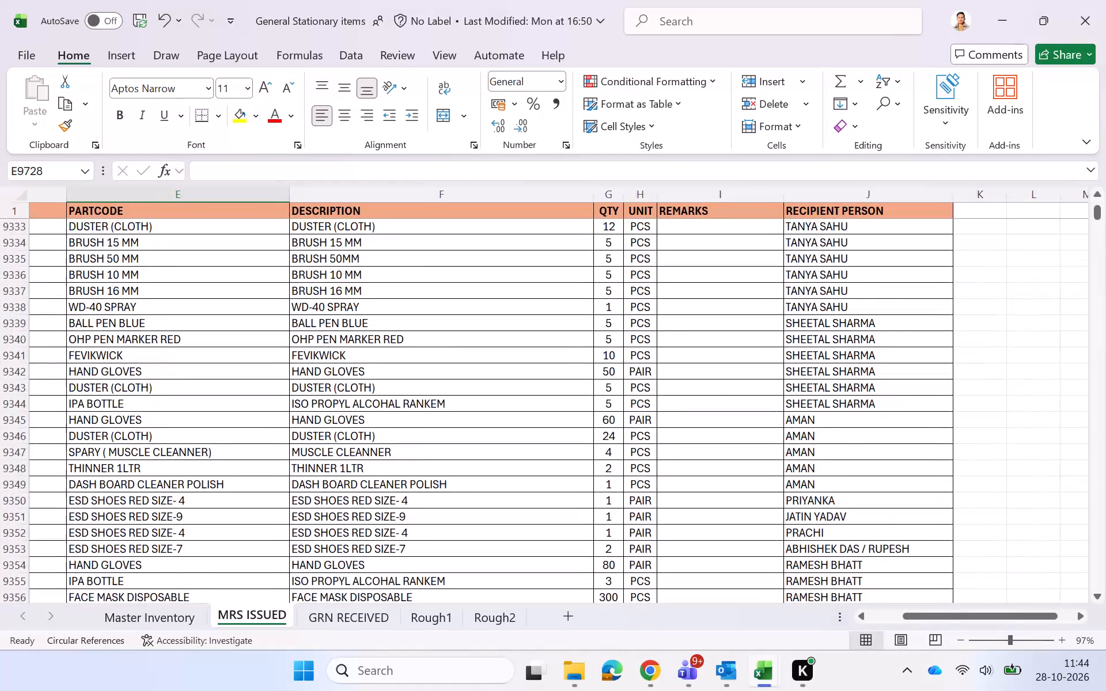
scroll(626, 546, "up", 11)
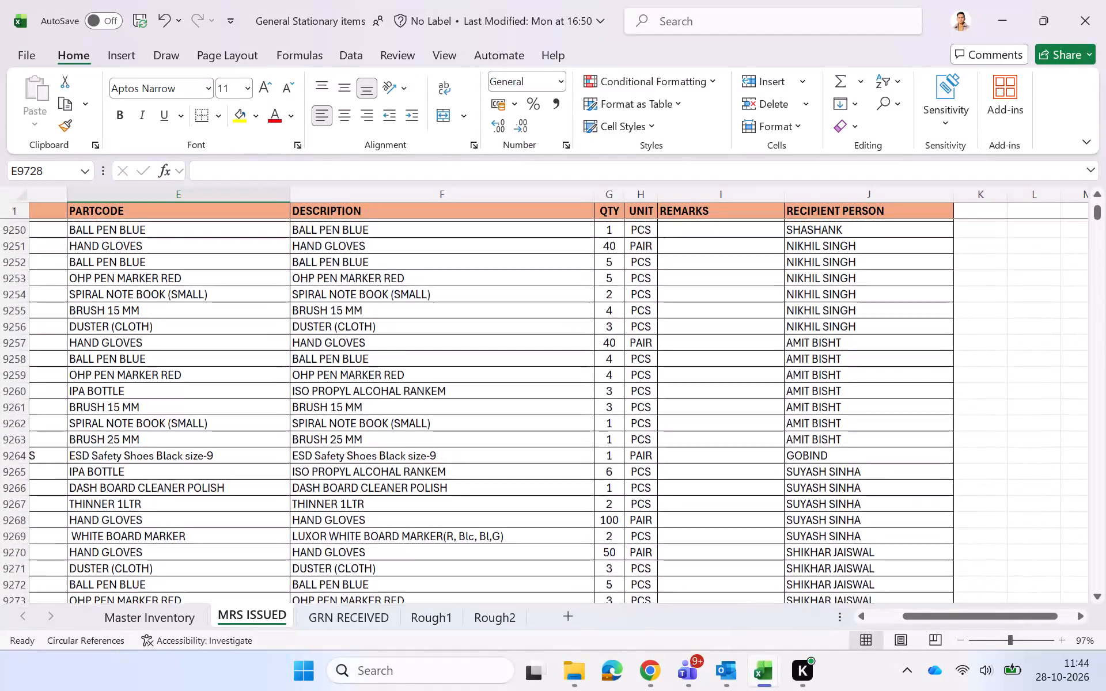
scroll(626, 546, "up", 9)
scroll(626, 546, "down", 2)
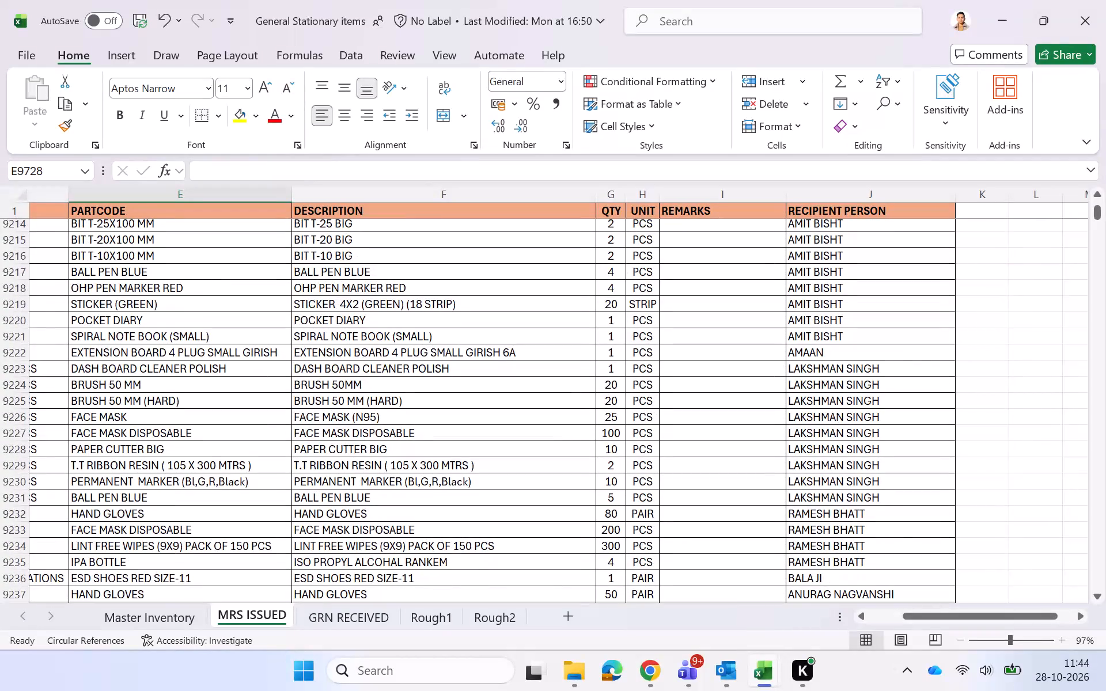
Examine the dates and serial numbers of the RC - LOGISTICS records from row 9231 back to the first MRS-2282 entry in row 9223.
left_click(755, 501)
key("Left")
key("Left")
key("Left")
key("Left")
key("Left")
key("Left")
key("Left")
key("Left")
key("Left")
key("Left")
key("Left")
key("Left")
key("Left")
key("Left")
key("Right")
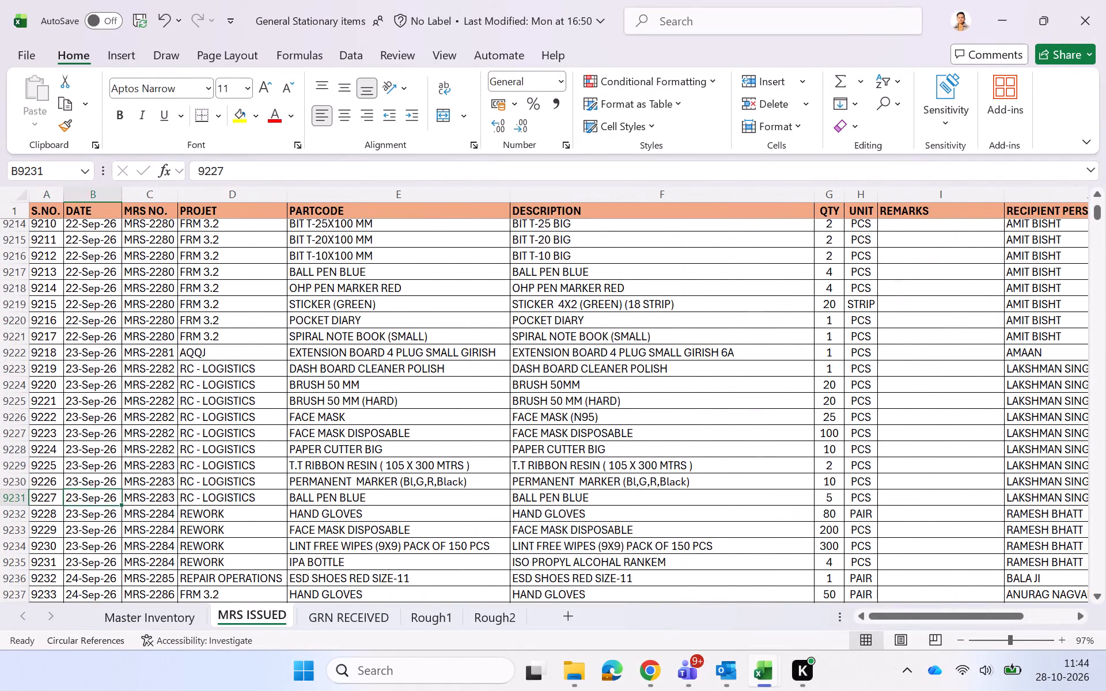
key("Right")
key("Left")
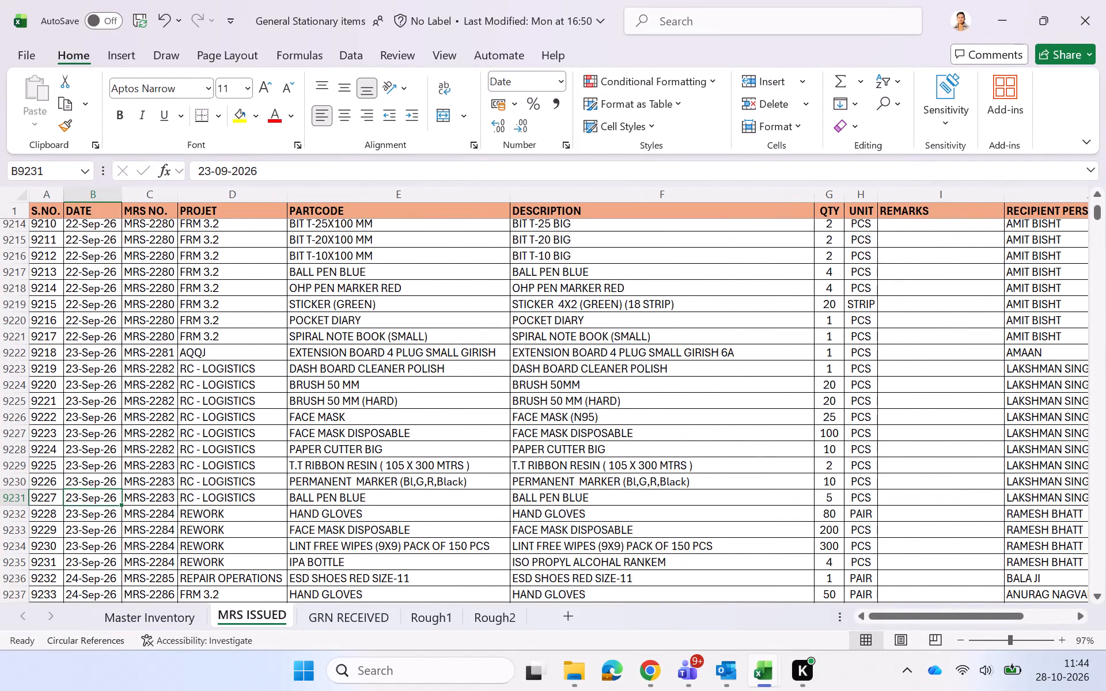
key("Up")
key("Up")
key("Up")
key("Up")
key("Up")
key("Up")
key("Up")
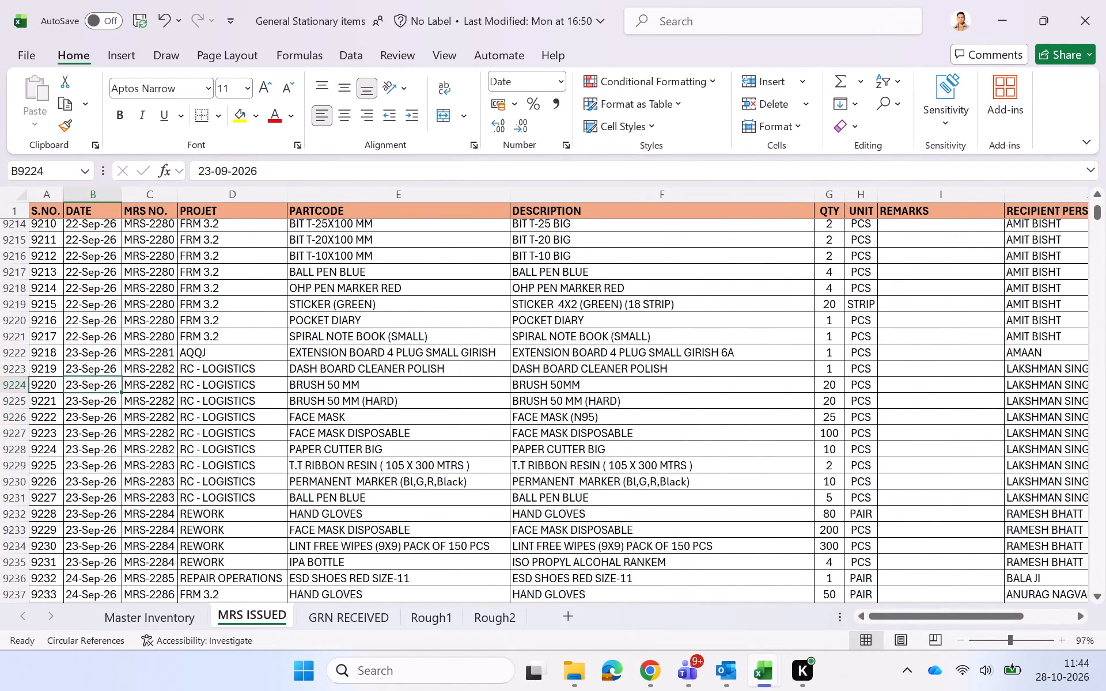
key("Up")
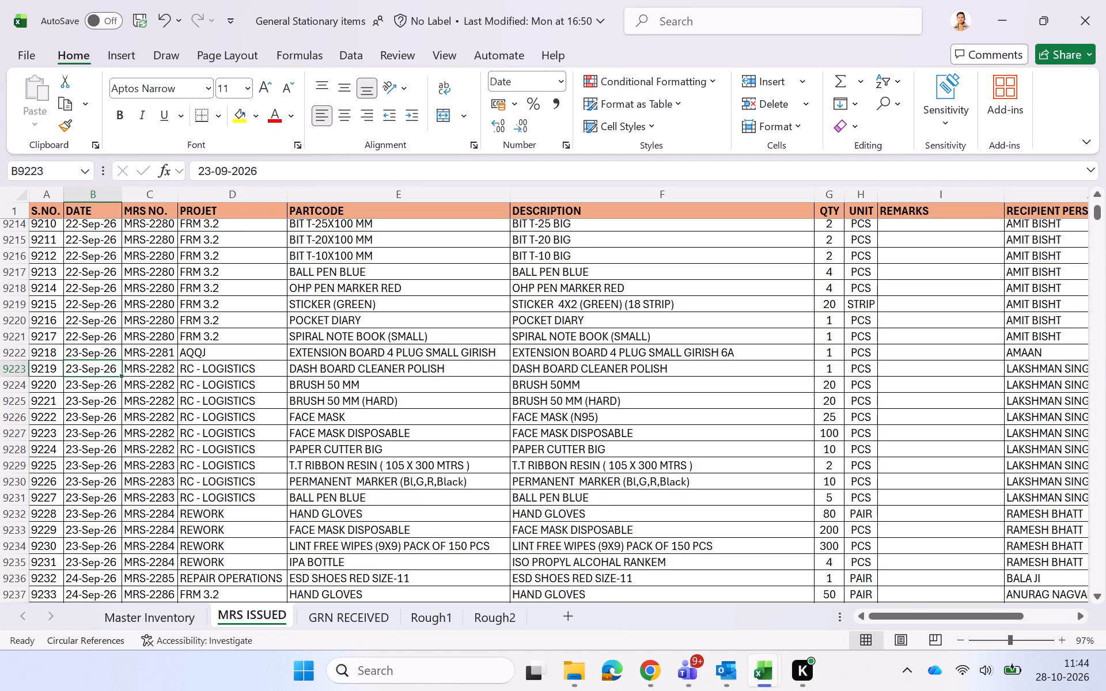
Examine the project, part codes and quantities of the RC - LOGISTICS records from DASH BOARD CLEANER POLISH to T.T RIBBON RESIN.
key("Right")
key("Right")
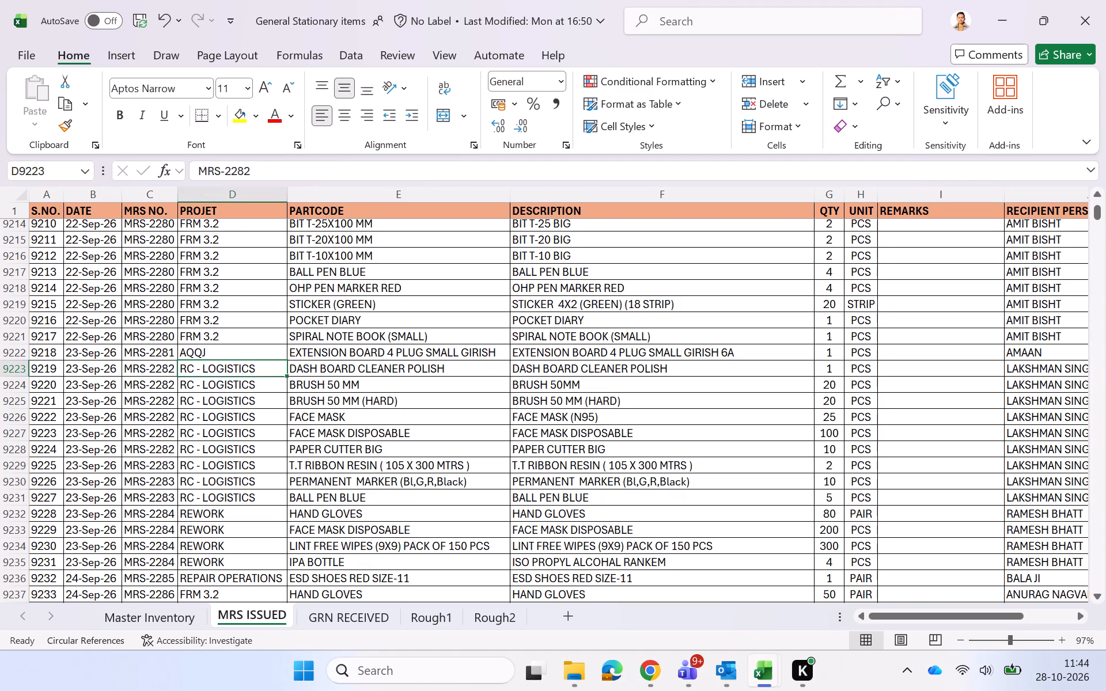
key("Right")
key("Down")
key("Down")
key("Down")
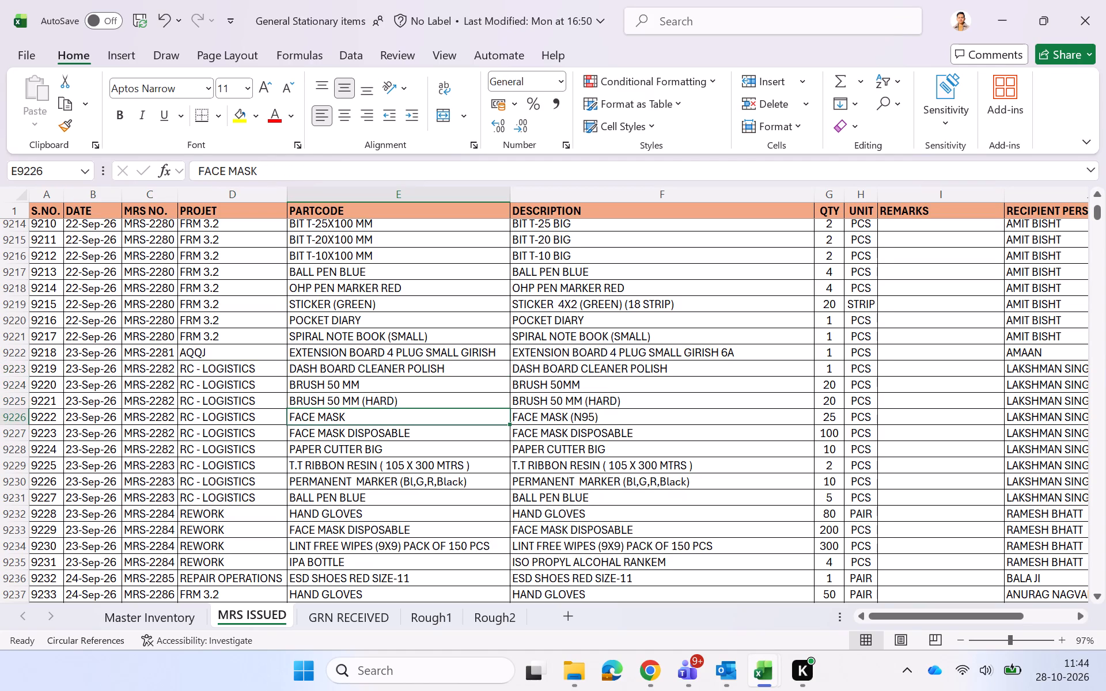
key("Down")
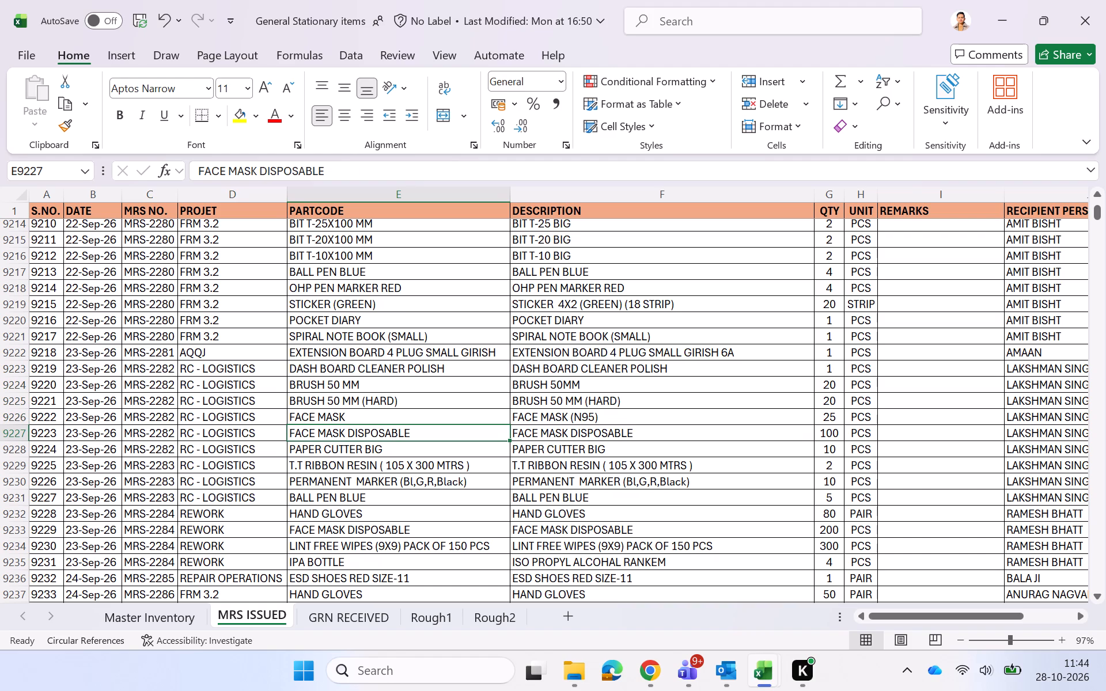
key("Right")
key("Right")
key("Left")
key("Left")
key("Down")
key("Down")
key("Up")
key("Up")
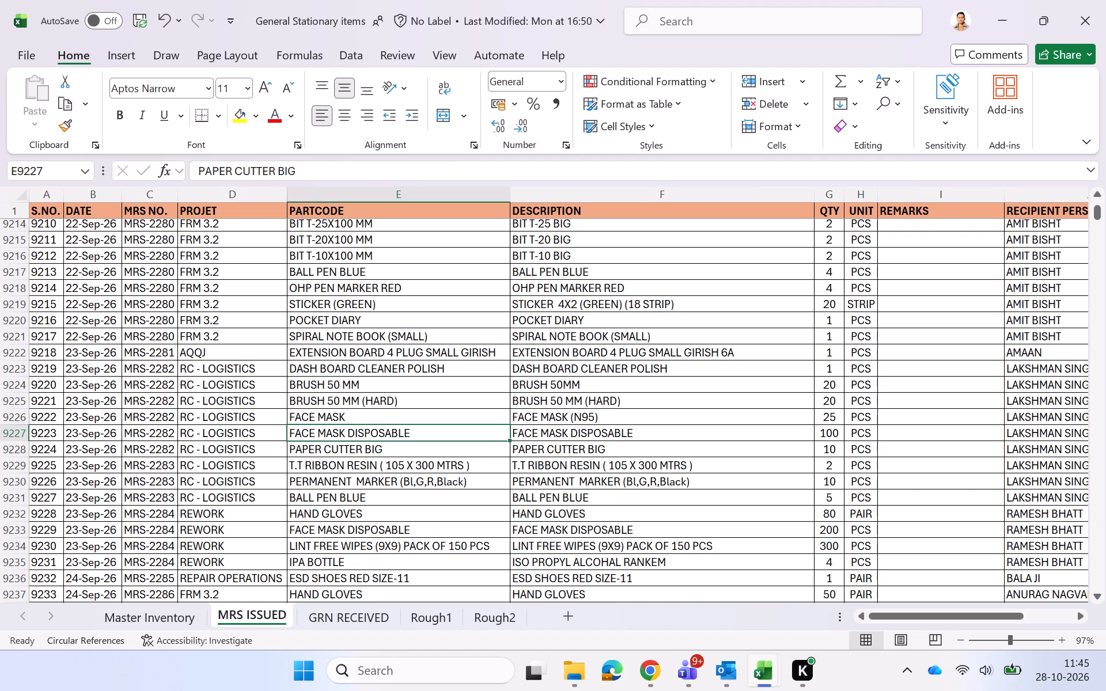
Review the RC - LOGISTICS part codes again from DASH BOARD CLEANER POLISH in row 9223 through BALL PEN BLUE in row 9231.
key("Up")
key("Up")
key("Up")
key("Up")
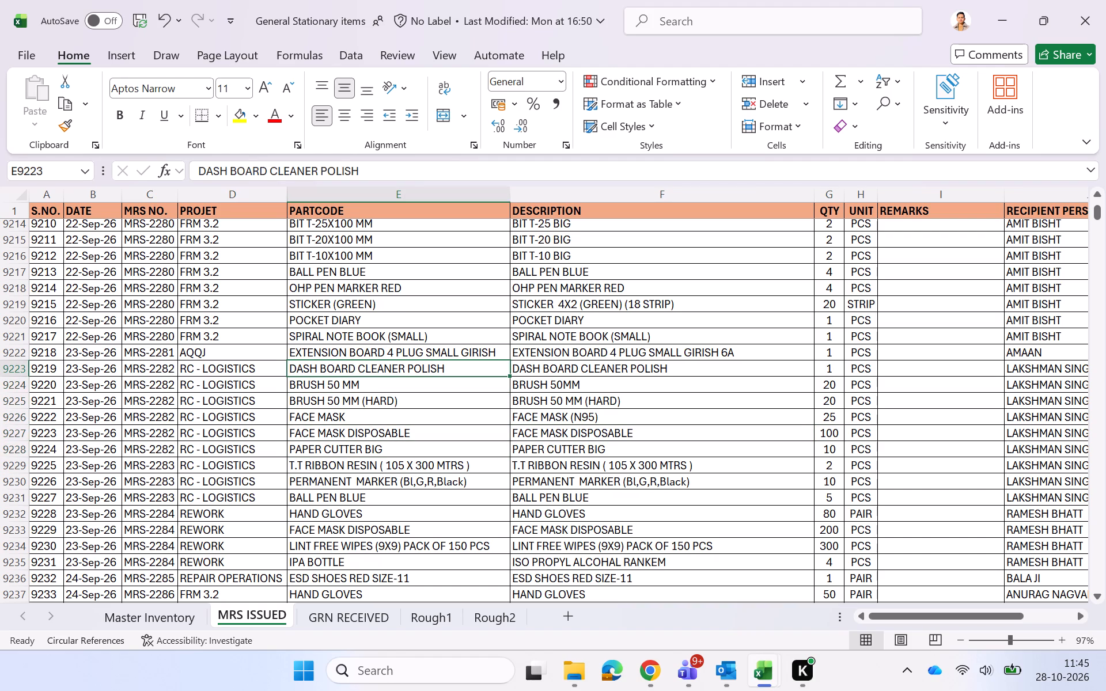
key("Down")
key("Down")
key("Down")
key("Down")
key("Down")
key("Down")
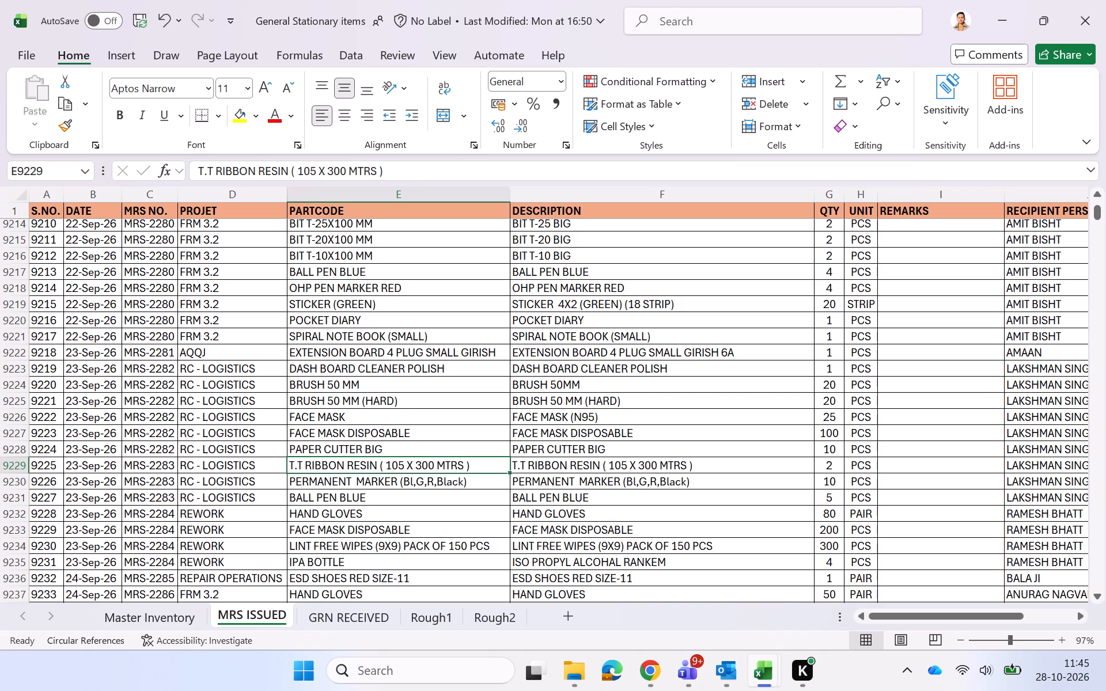
key("Down")
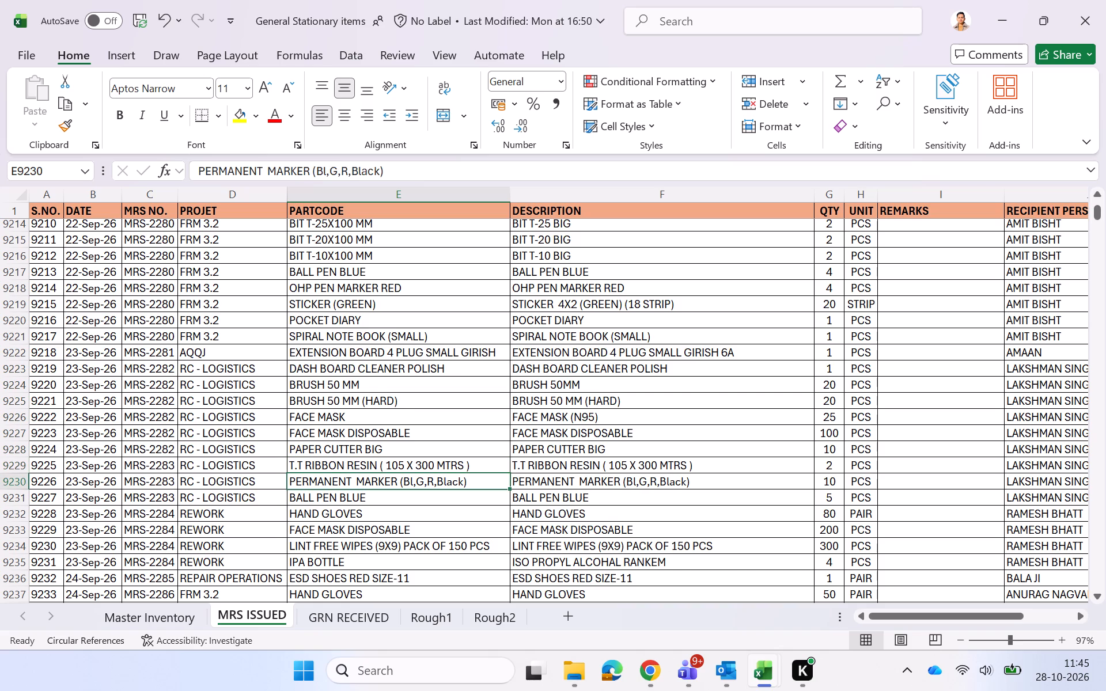
key("Down")
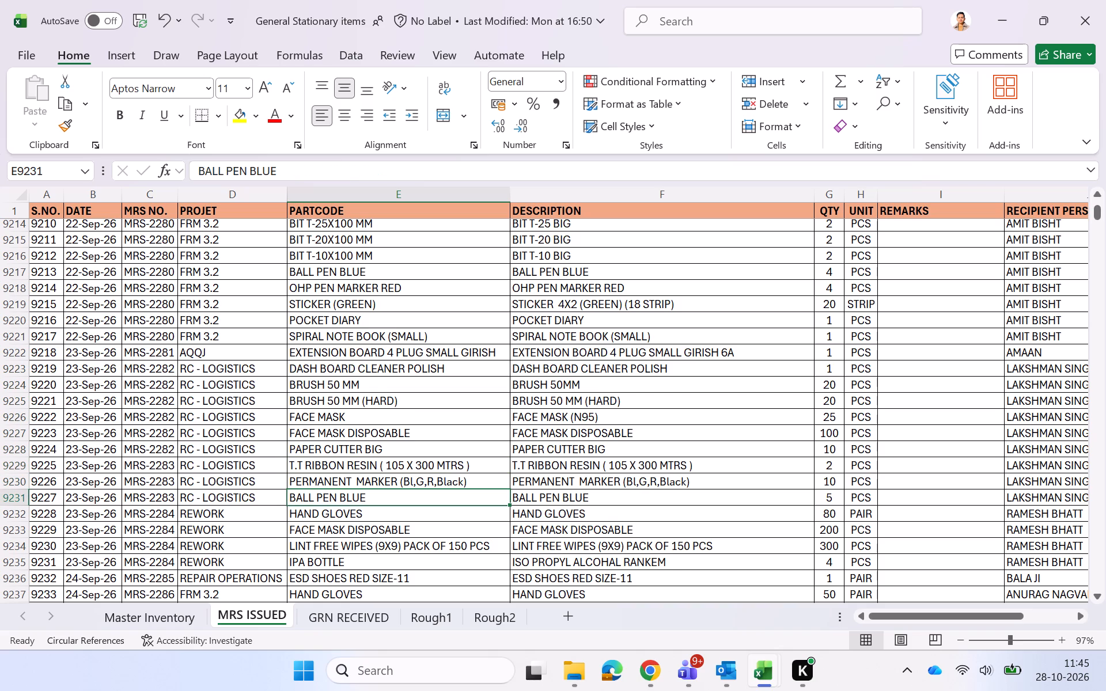
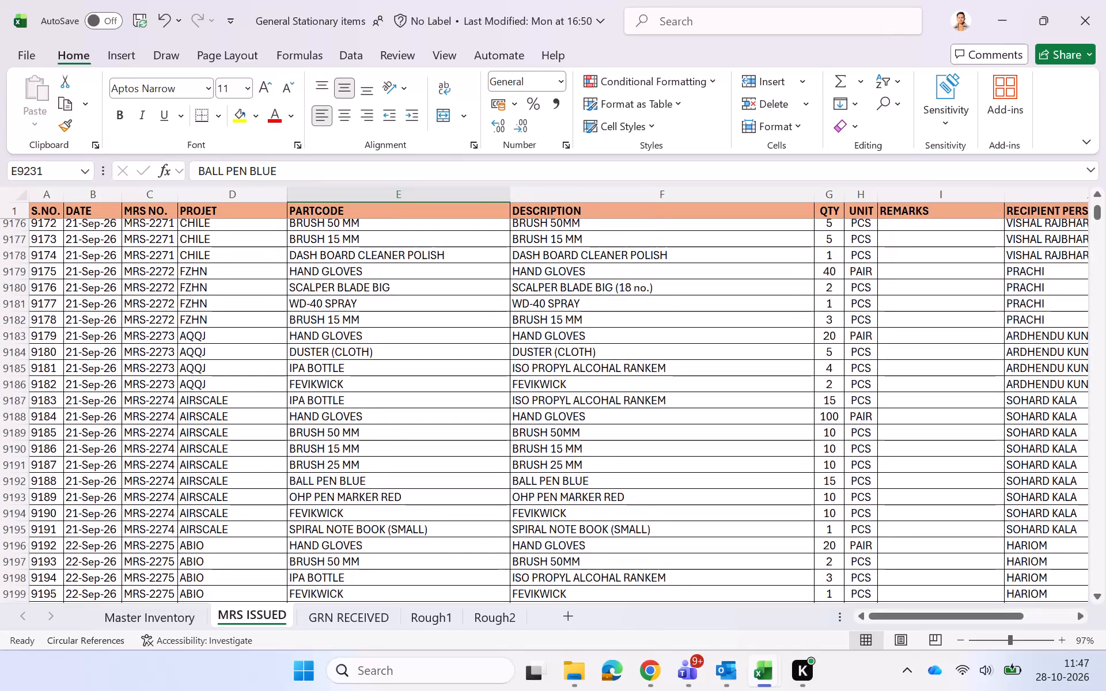
Examine the issue records after 23 September 2026 down to the RC - LOGISTICS MRS-2342 records and their quantities in rows 9512 to 9515.
scroll(755, 501, "down", 2)
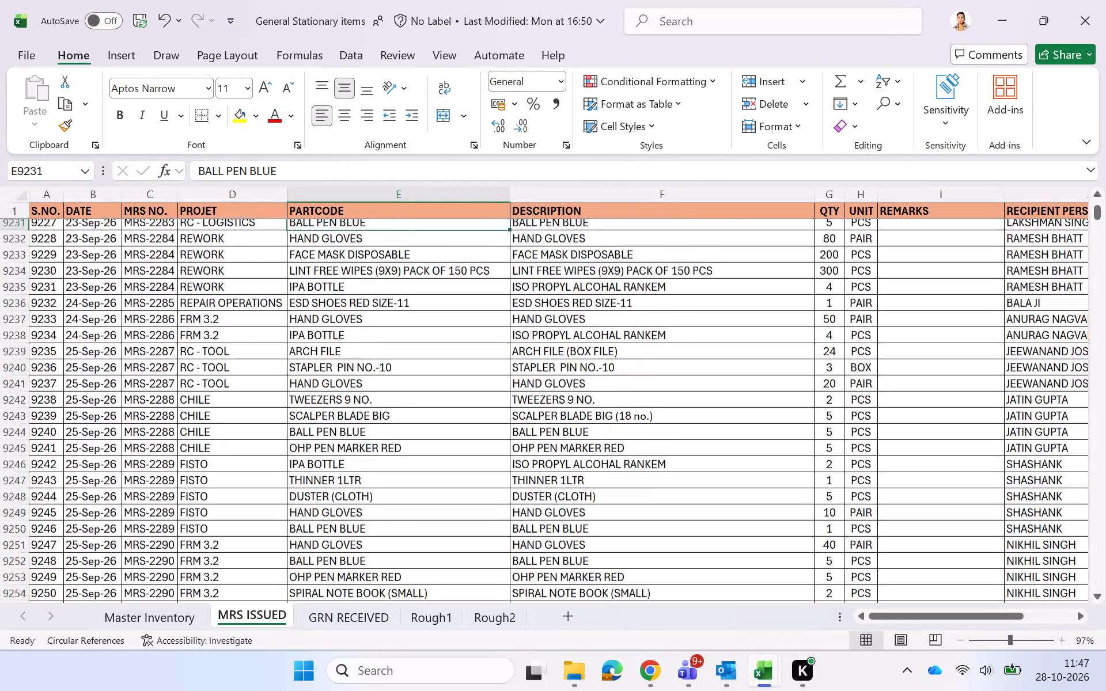
scroll(755, 501, "down", 8)
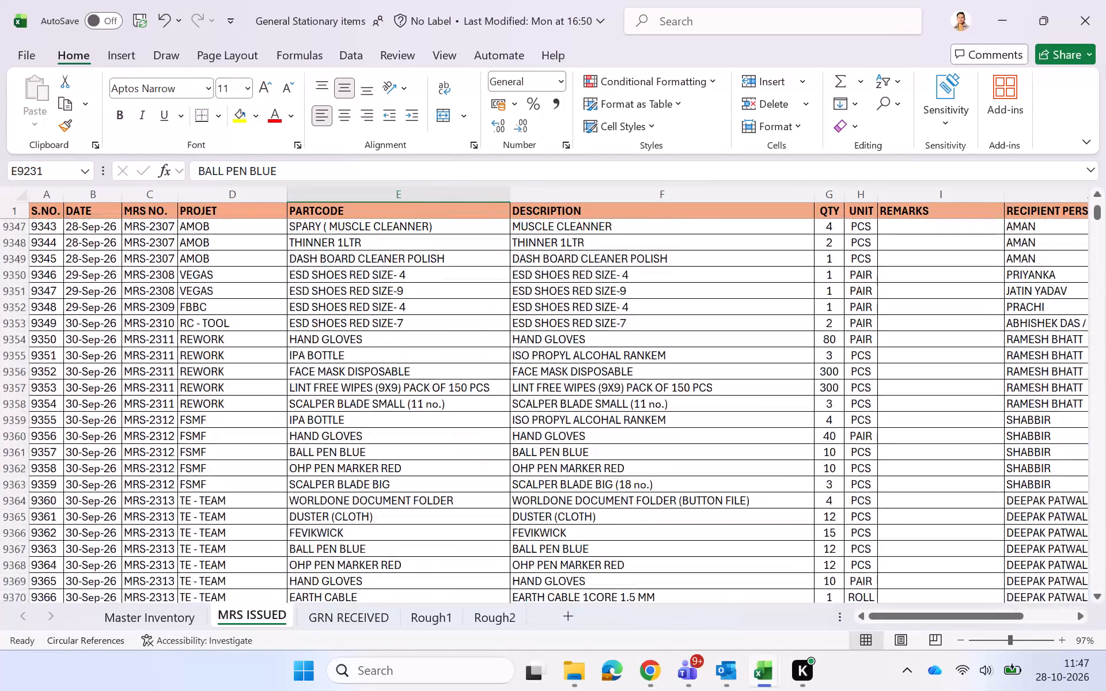
scroll(755, 501, "down", 2)
scroll(755, 501, "up", 3)
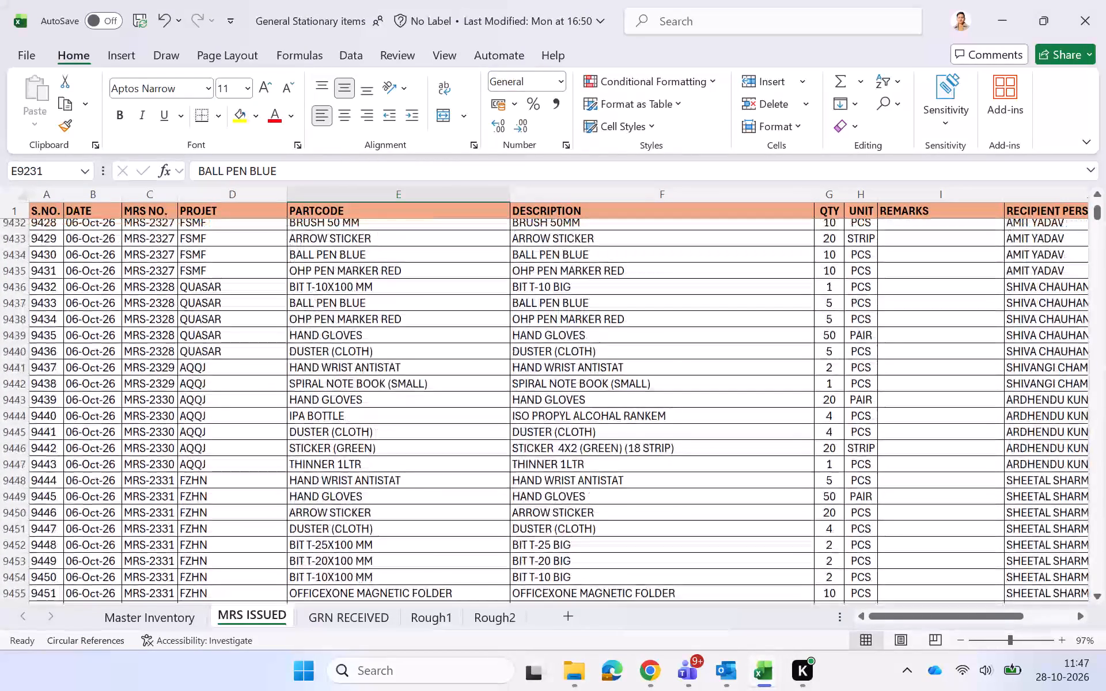
scroll(755, 501, "down", 3)
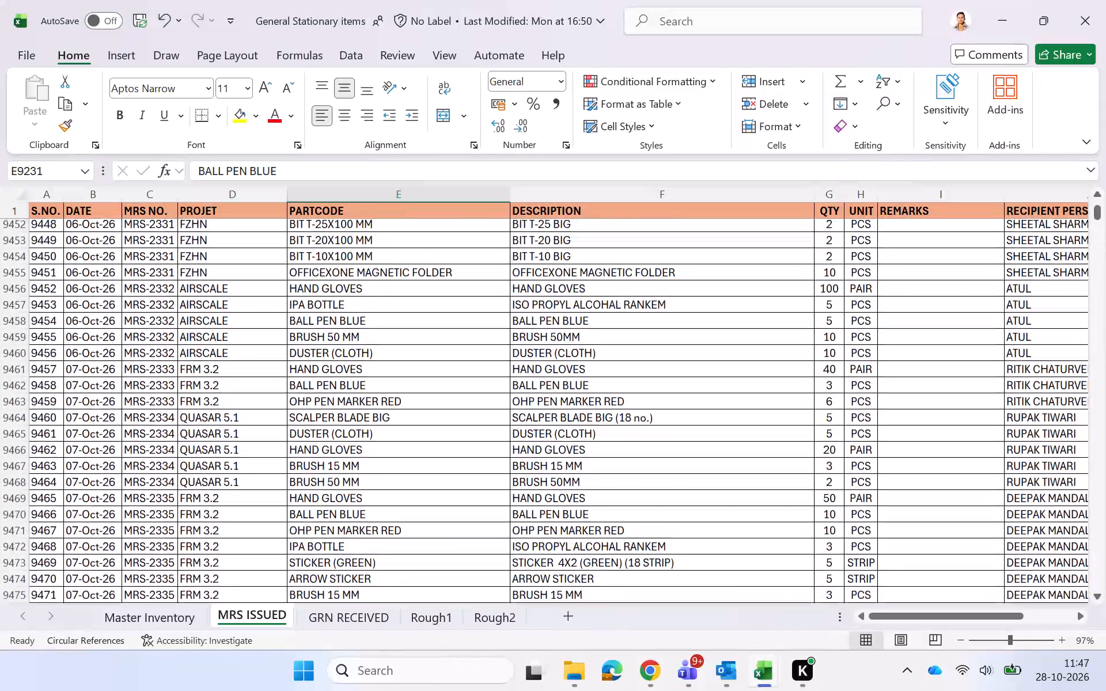
scroll(755, 501, "down", 6)
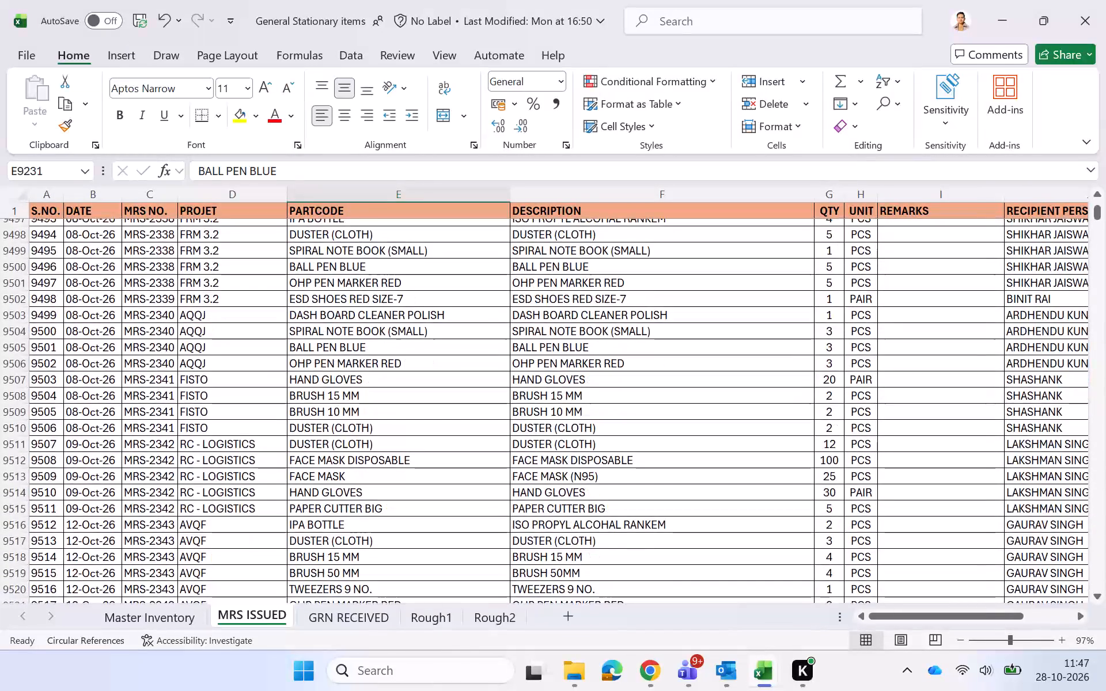
left_click(755, 501)
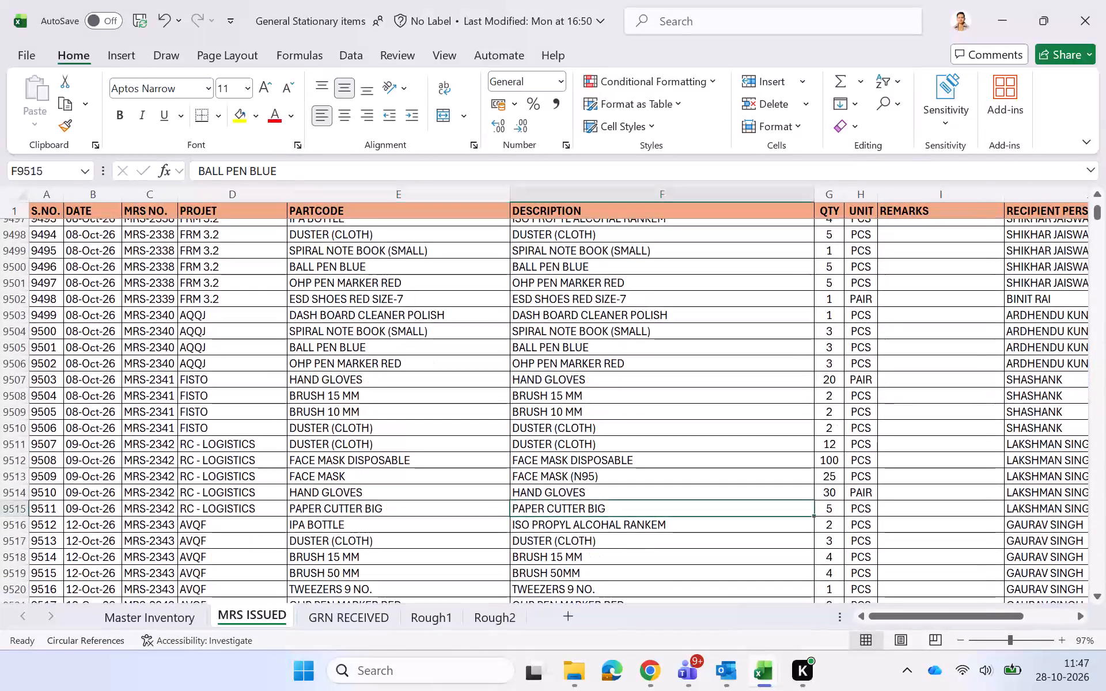
key("Right")
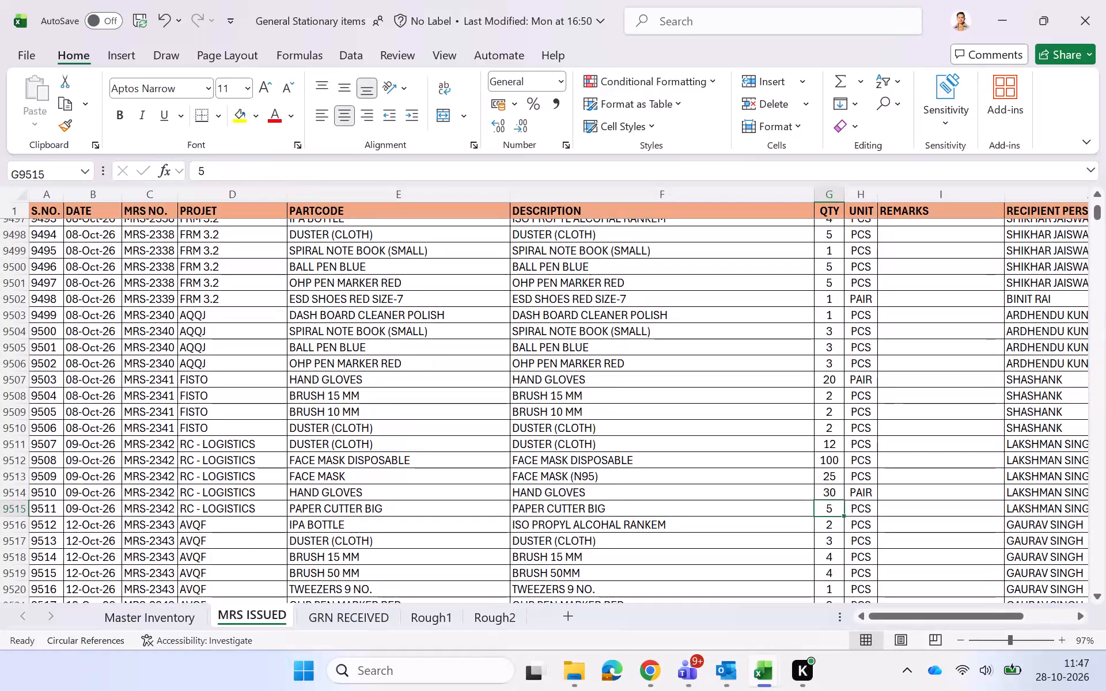
key("Up")
key("Up")
key("Down")
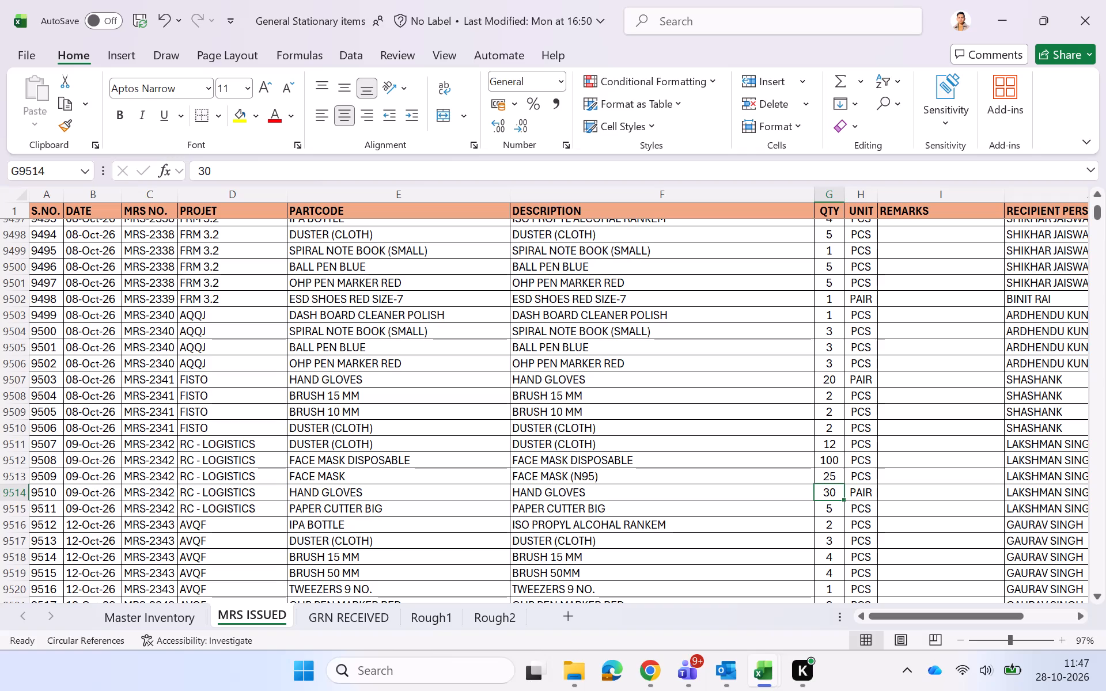
key("Up")
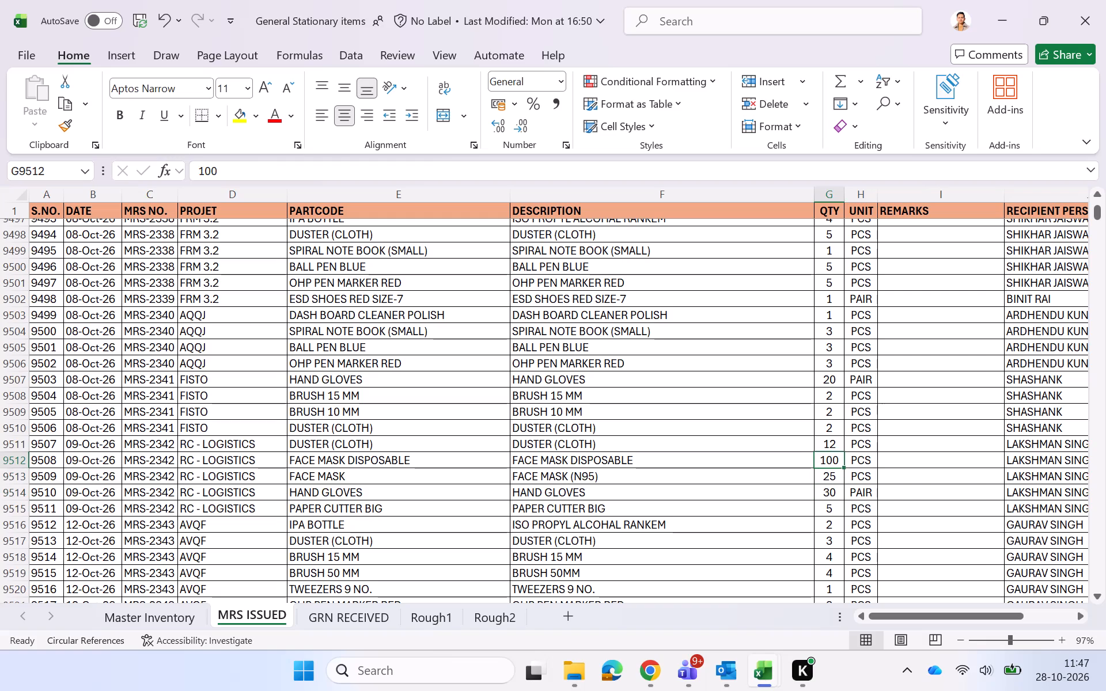
Go to the first empty row, 9726, below the latest MRS-2387 records and view the end of the issue list.
key("ctrl+Down")
key("Down")
key("Left")
key("Left")
key("Left")
key("Left")
key("Left")
key("Left")
key("Left")
key("Left")
key("Left")
key("Left")
key("Left")
key("Left")
key("Left")
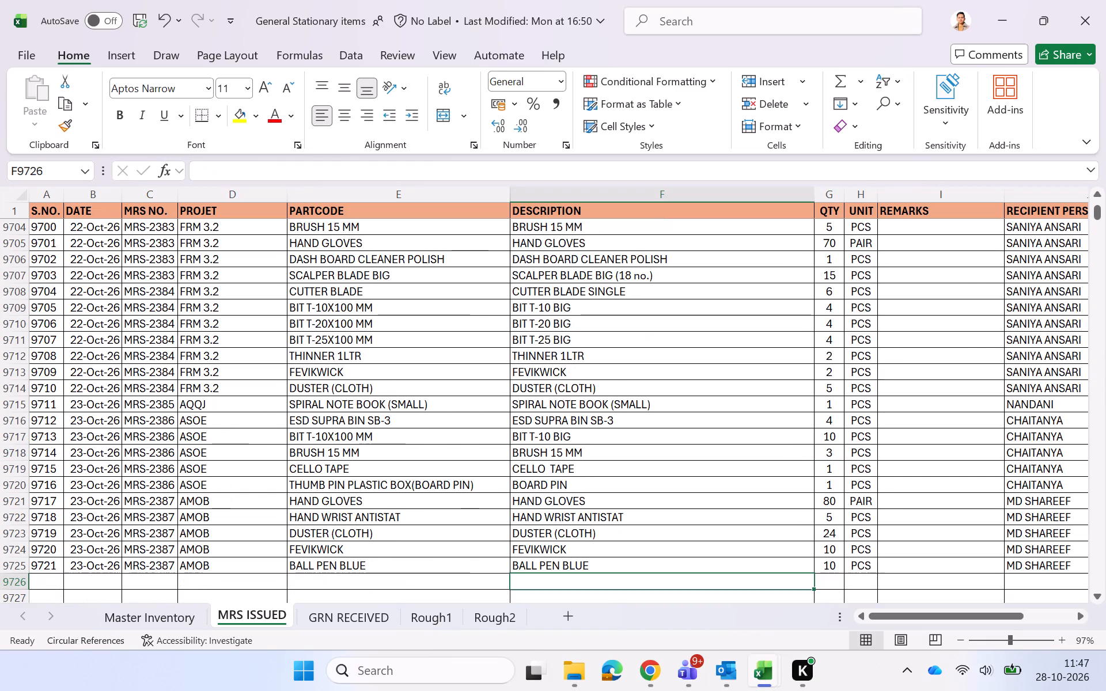
key("Right")
key("Right")
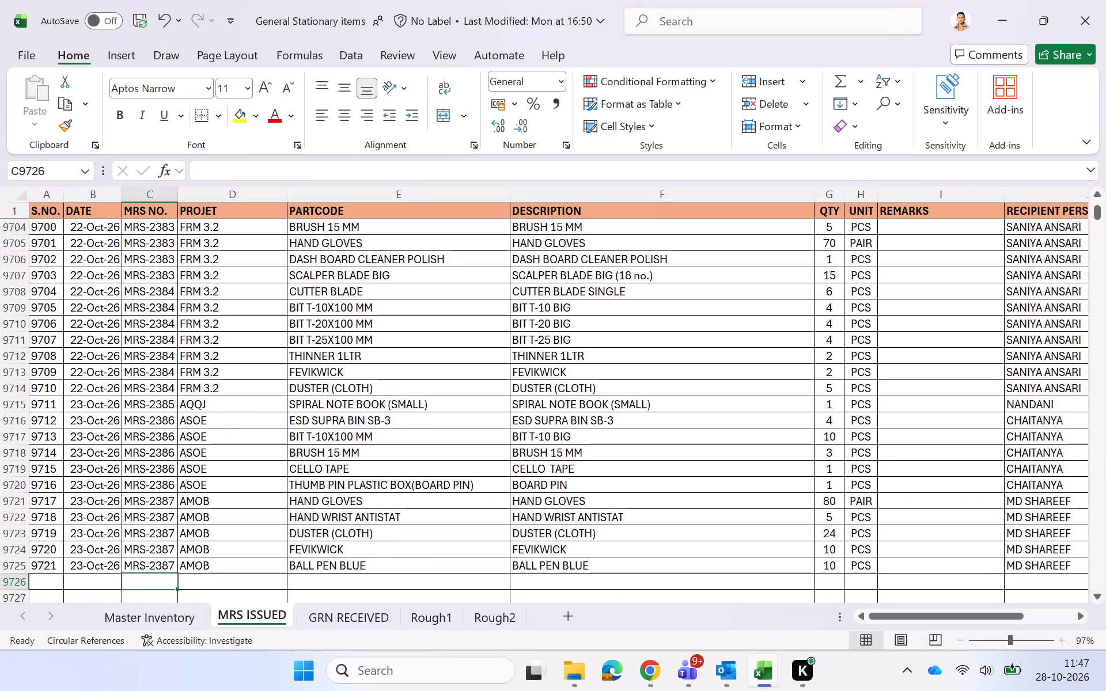
scroll(755, 501, "down", 1)
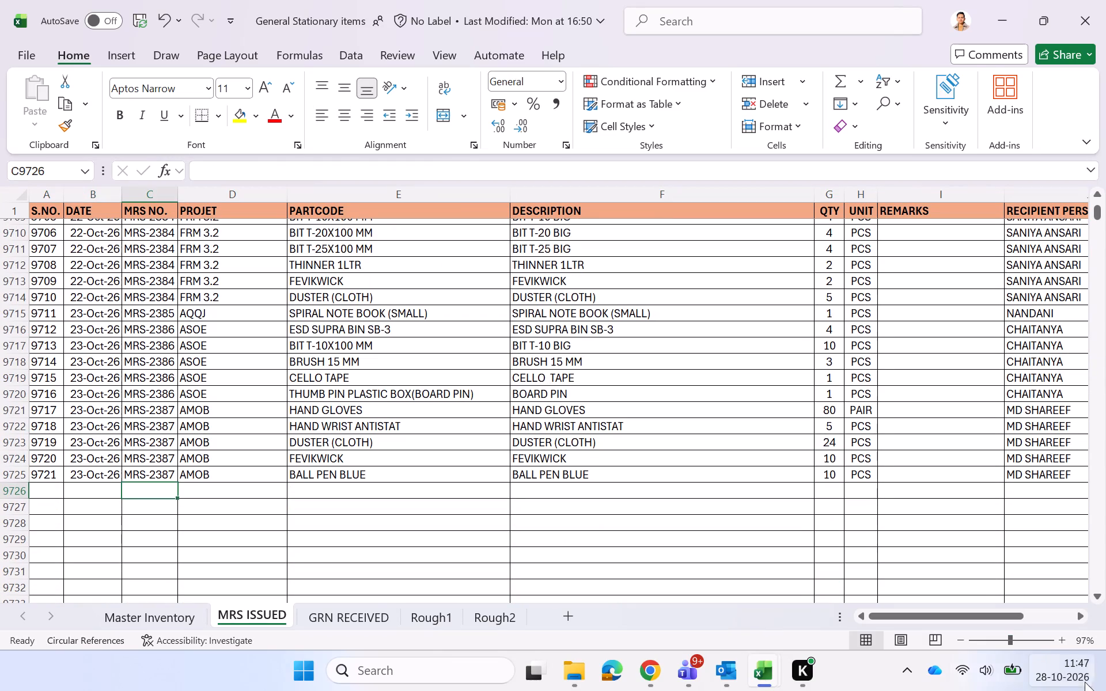
Check the dates from 23 to 26 October in the system's October 2026 calendar, then return to the MRS ISSUED sheet.
left_click(1090, 680)
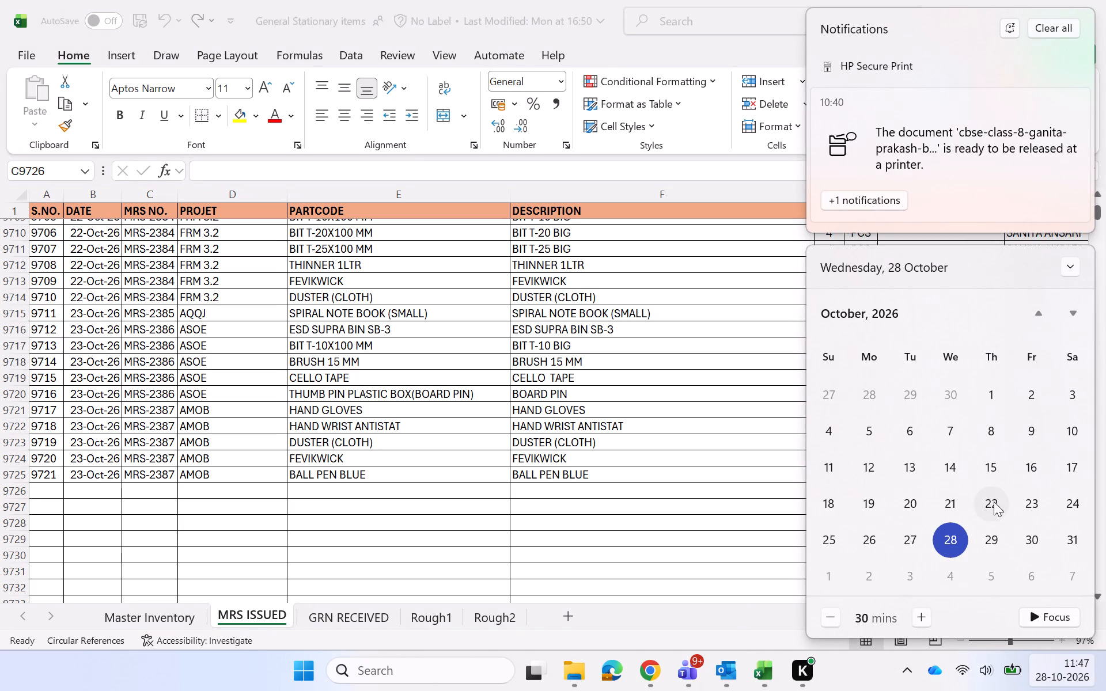
left_click(1021, 504)
left_click(1065, 507)
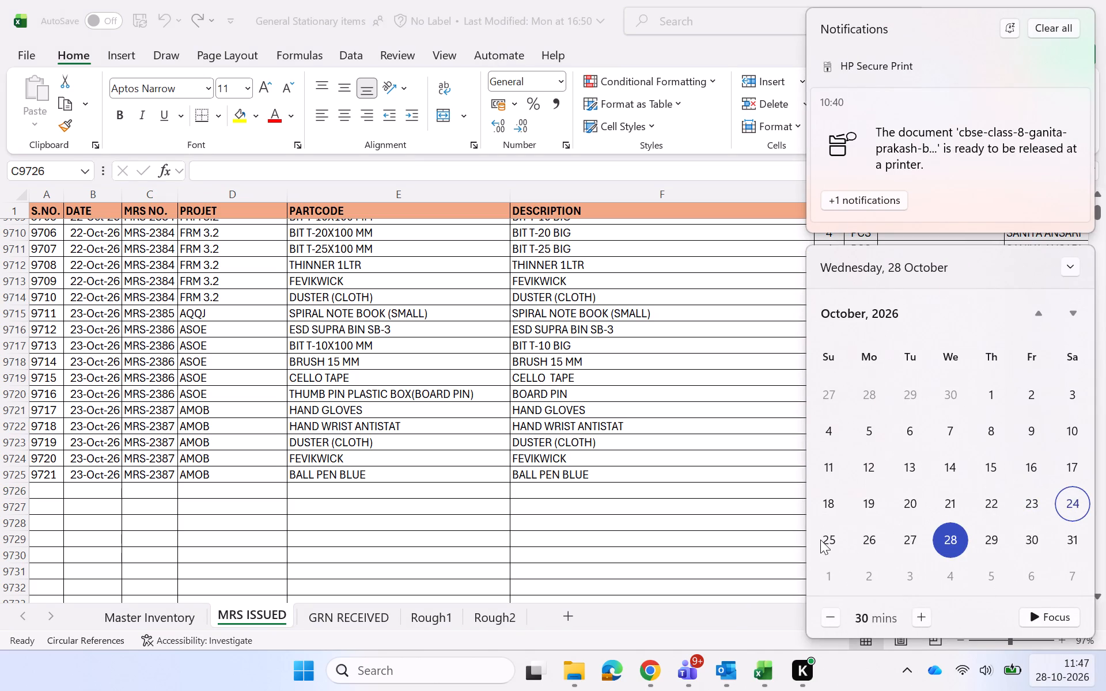
left_click(819, 539)
left_click(858, 536)
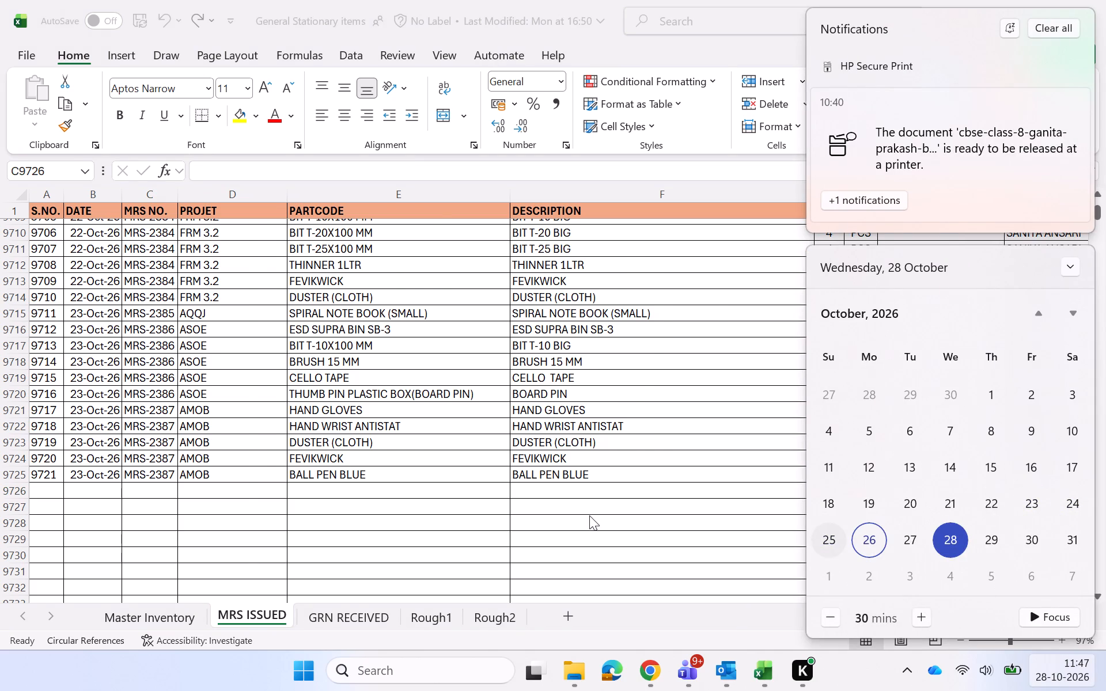
scroll(589, 515, "right", 3)
left_click(90, 498)
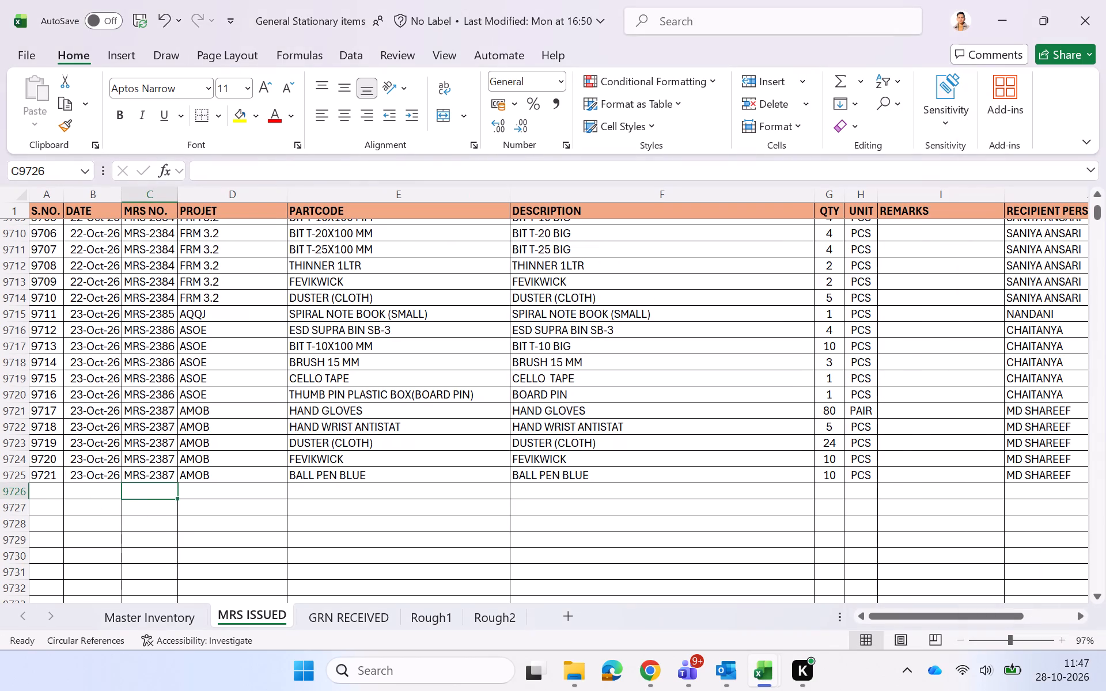
Select the empty date cell in row 9726, directly below the last MRS-2387 record.
left_click(108, 486)
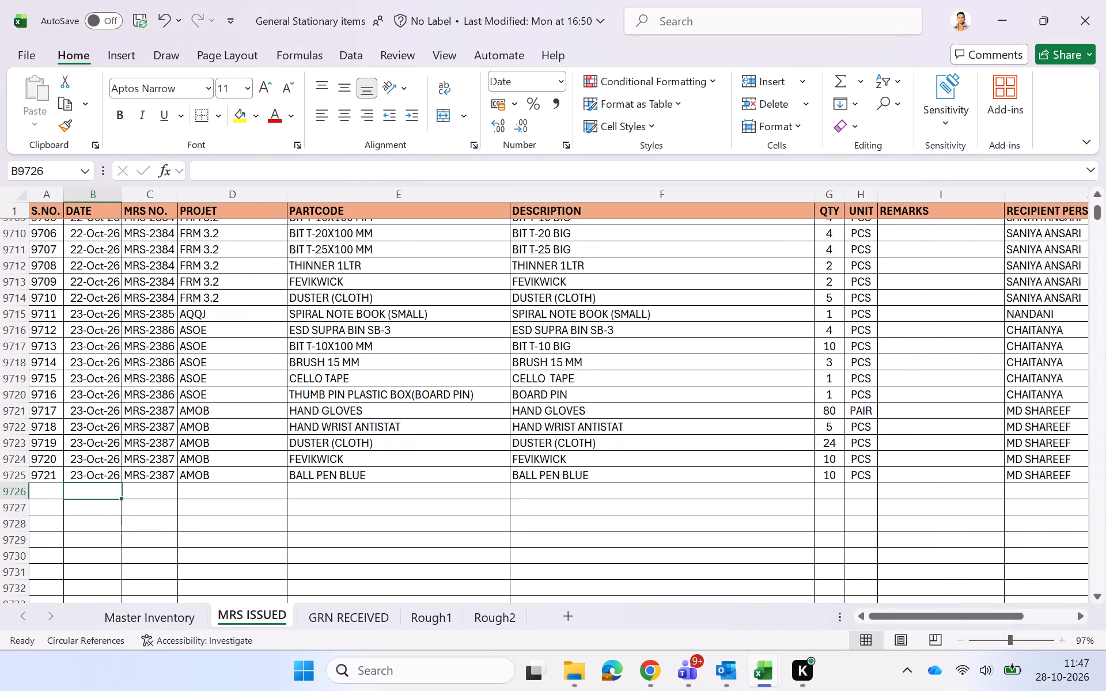
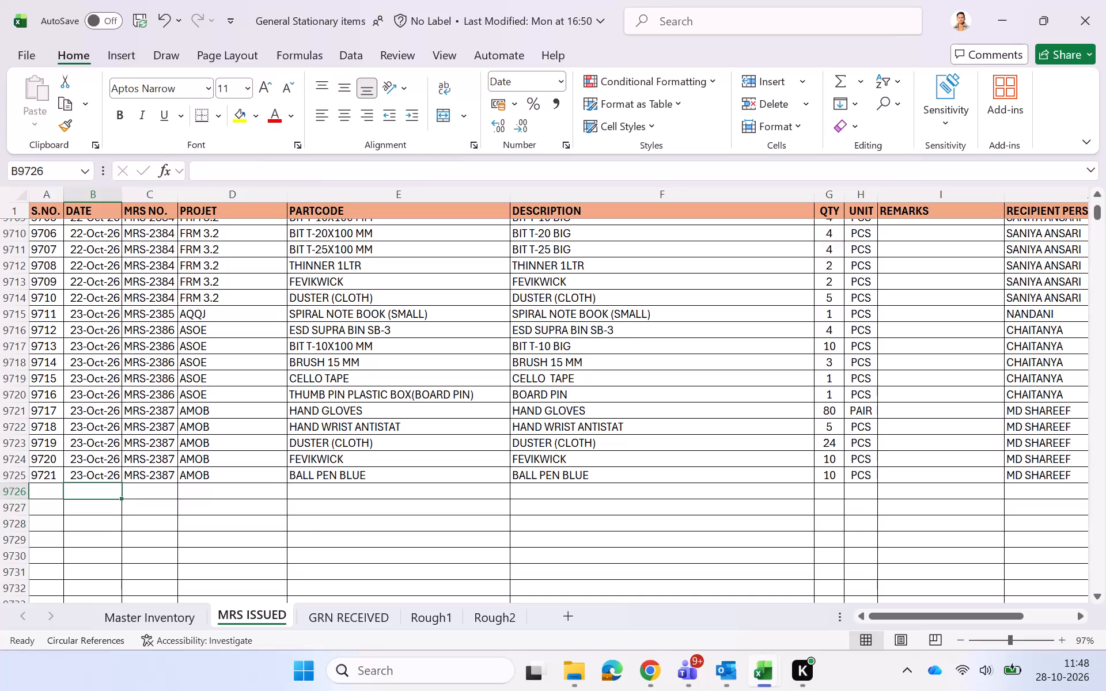
Start the issue record in row 9726 with the date 23-Oct-26, MRS number MRS-2388 and project ASIA.
key("Up")
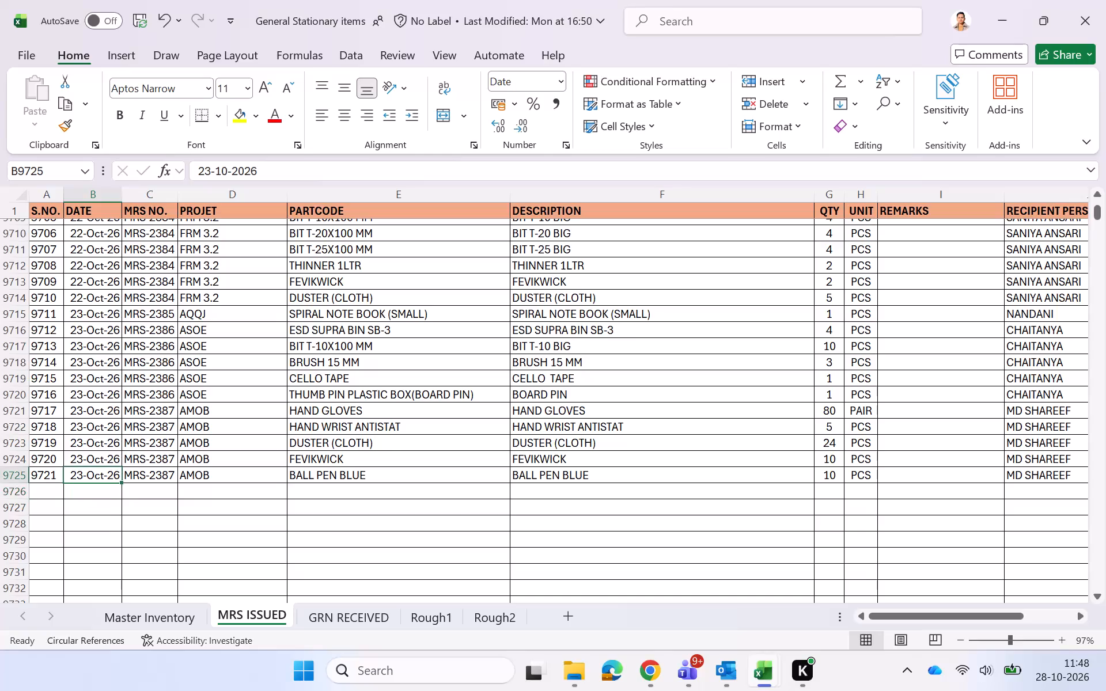
key("ctrl+c")
key("Down")
key("ctrl+v")
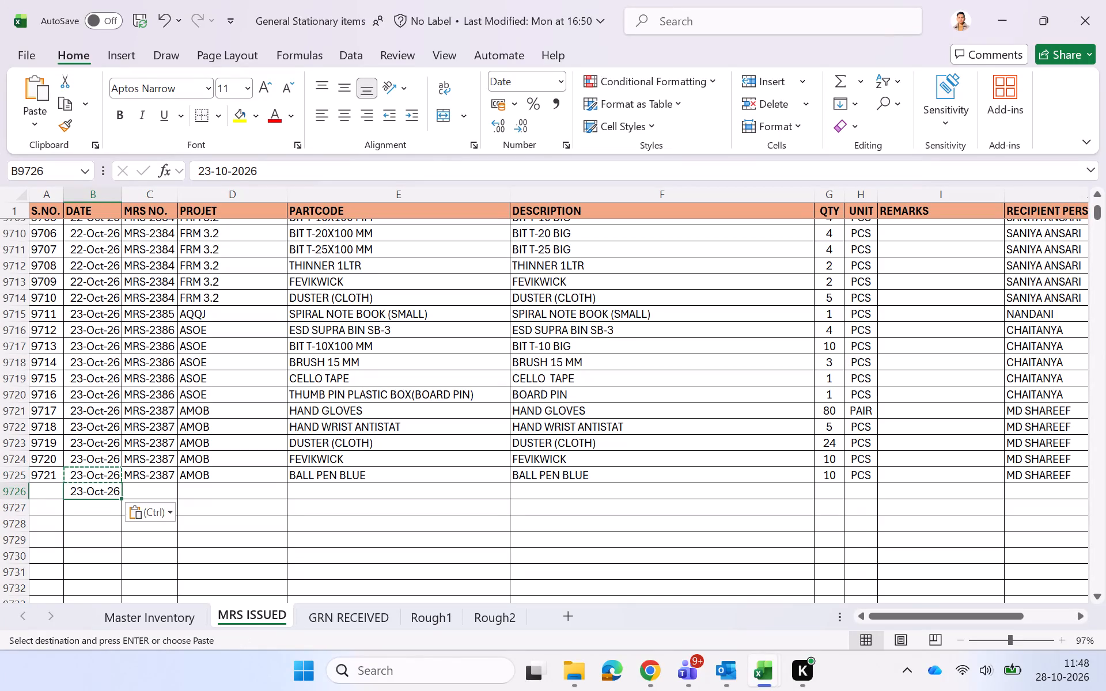
left_click(142, 469)
double_click(180, 483)
left_click(213, 486)
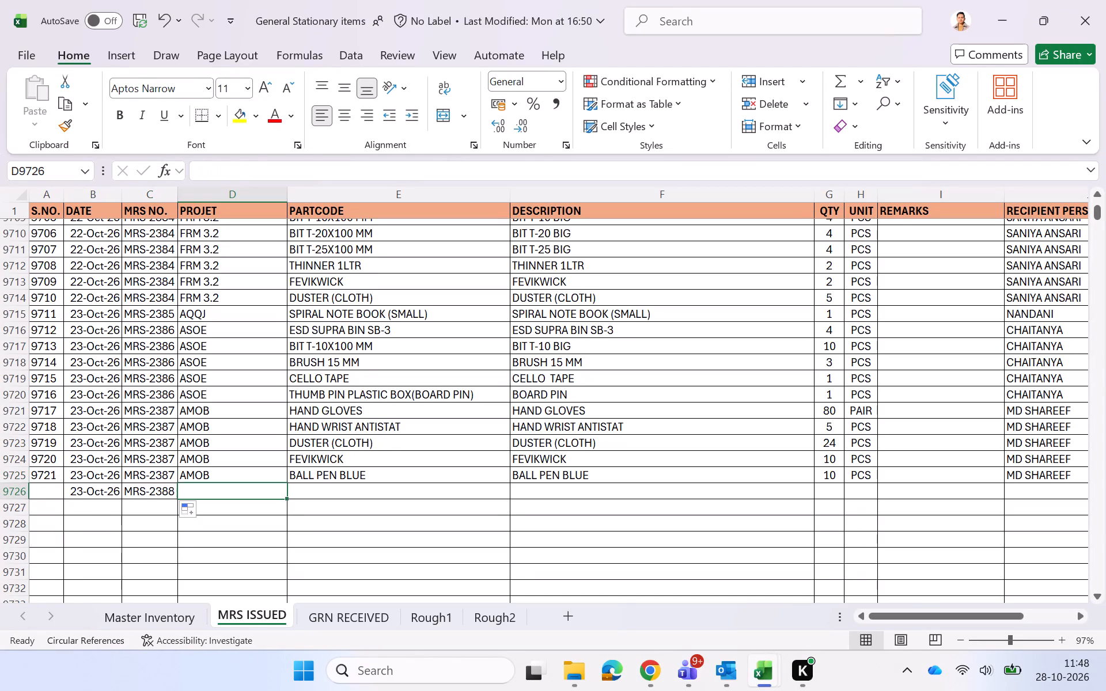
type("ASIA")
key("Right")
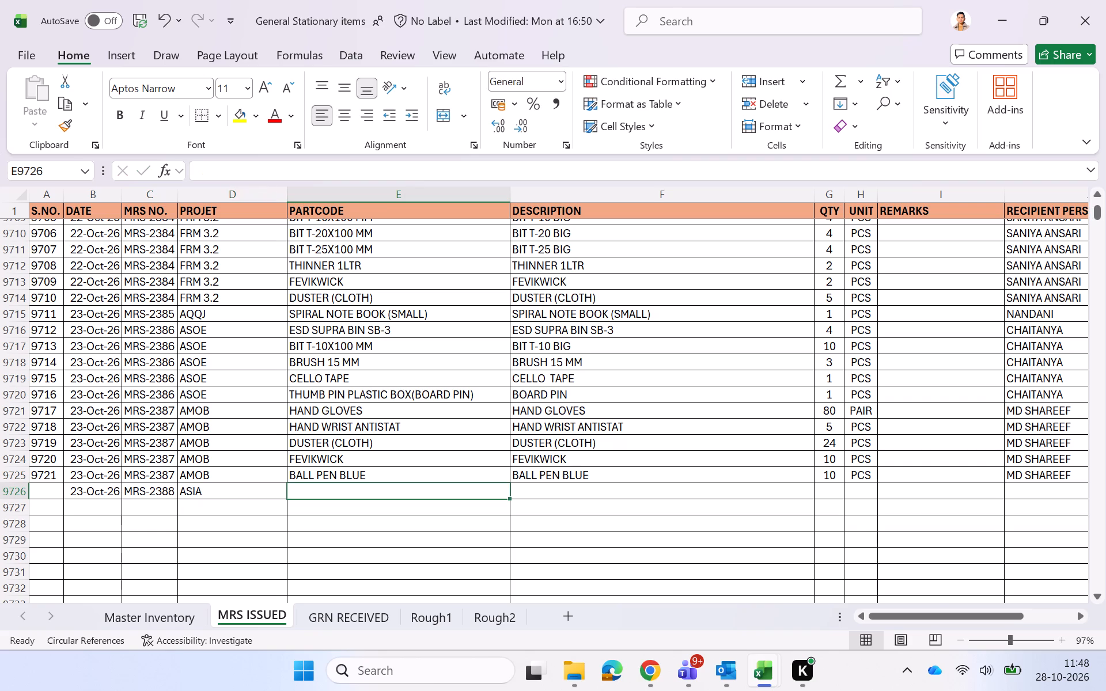
Filter the Master Inventory sheet's PARTCODE column to items containing SHOE.
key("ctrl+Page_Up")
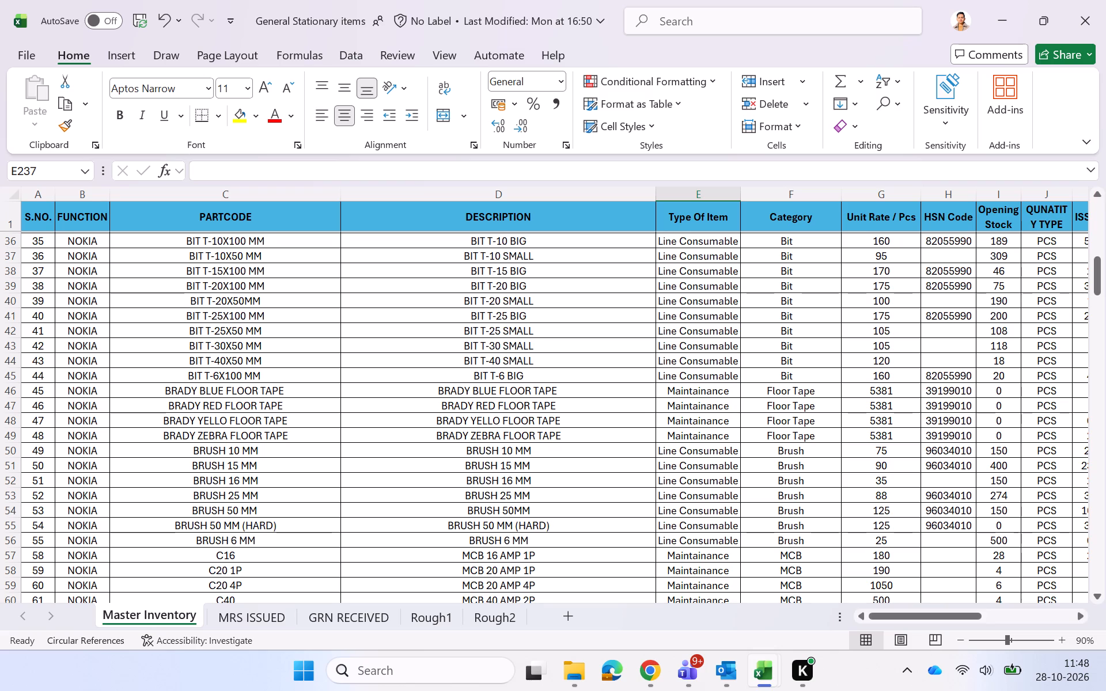
left_click(260, 221)
key("ctrl+shift+l")
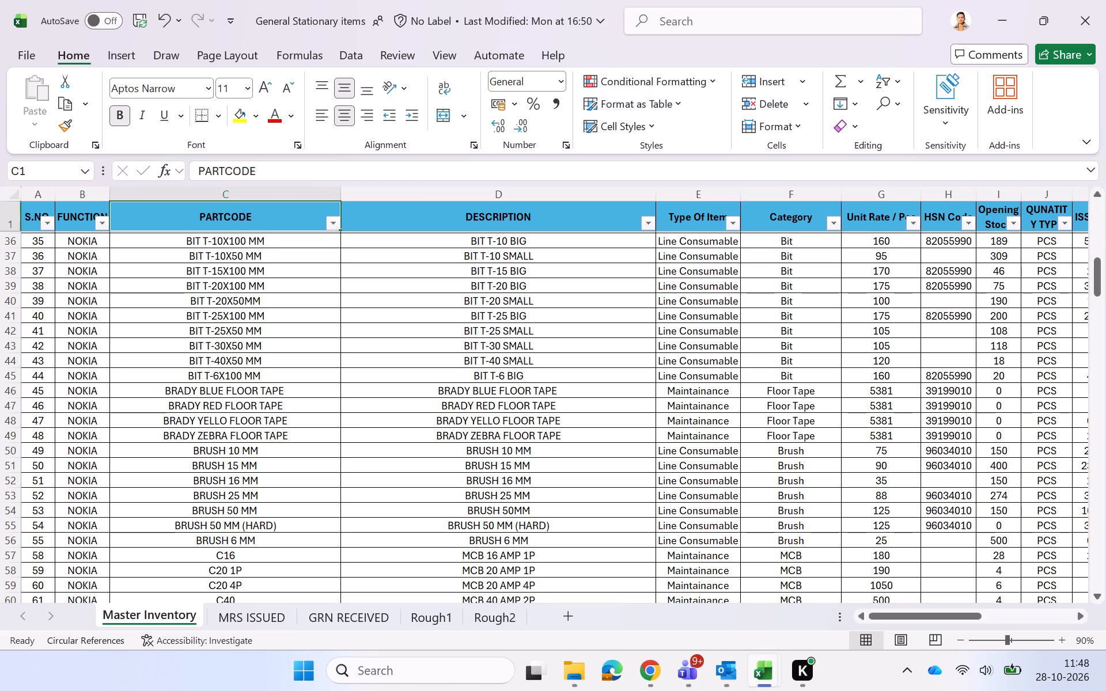
left_click(330, 222)
left_click(227, 372)
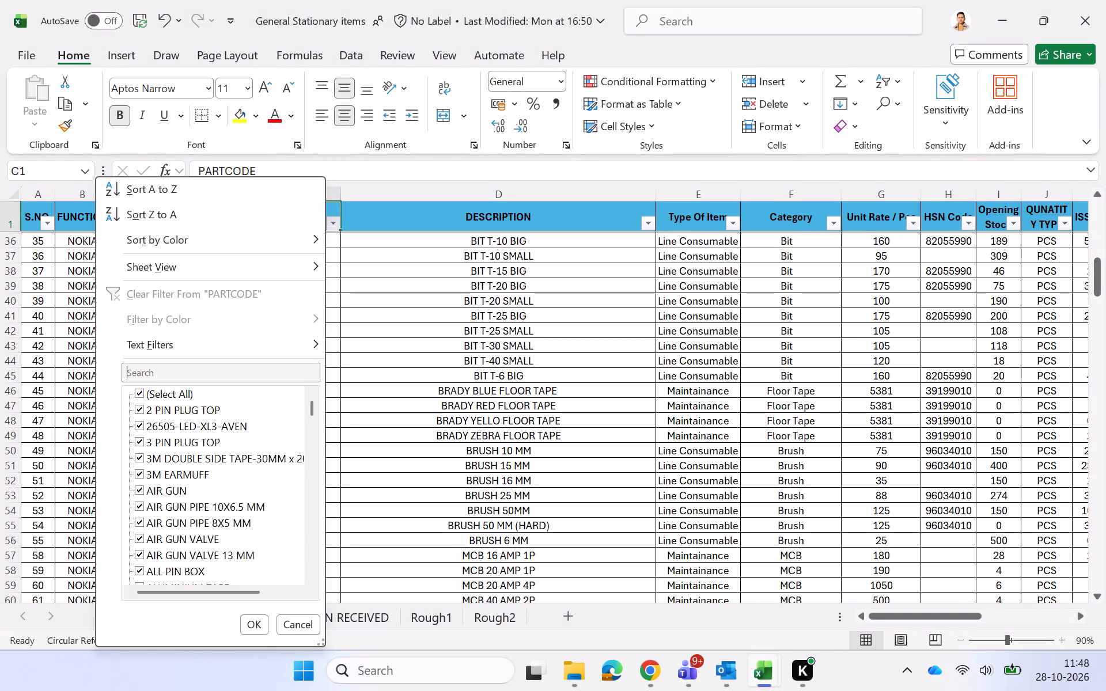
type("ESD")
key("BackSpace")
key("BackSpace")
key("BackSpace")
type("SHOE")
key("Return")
Copy the partcode and description of ESD SHOES RED SIZE-9 into row 9726 of the MRS ISSUED sheet.
left_click(227, 372)
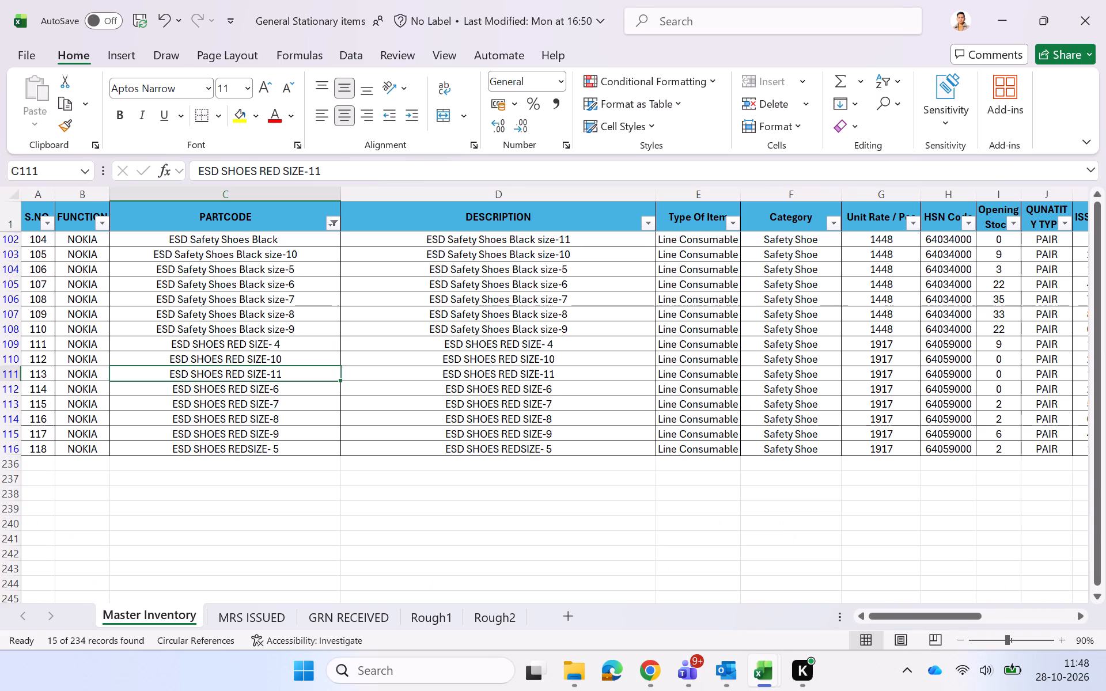
key("Down")
key("Down")
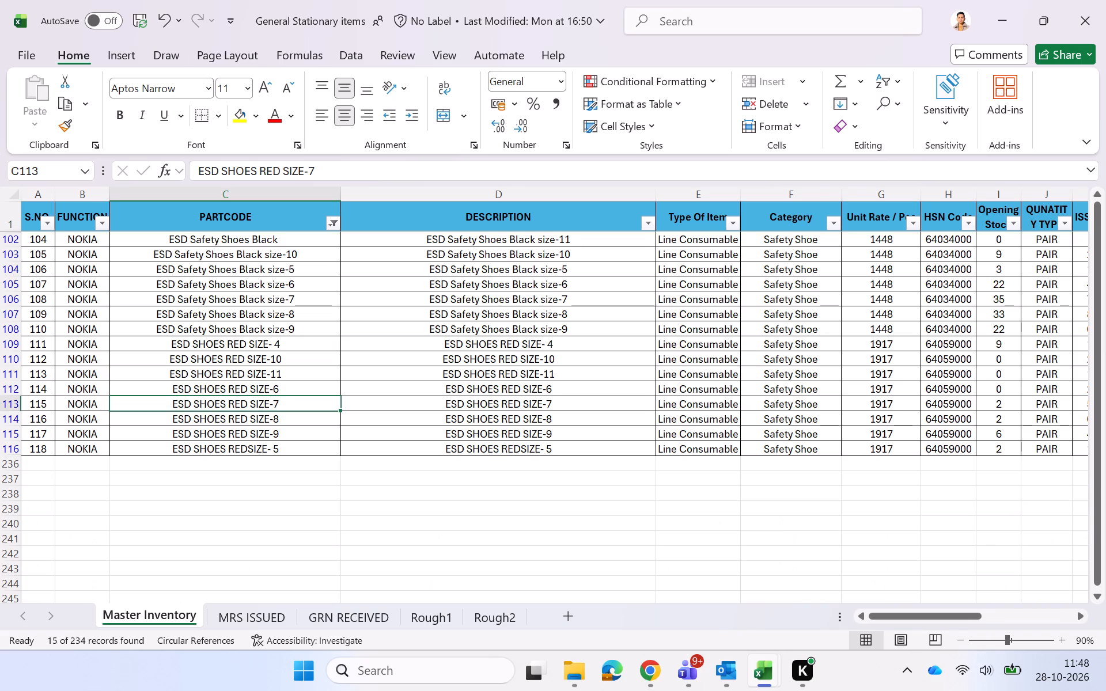
key("Down")
key("Down")
key("Down")
key("shift+Right")
key("Up")
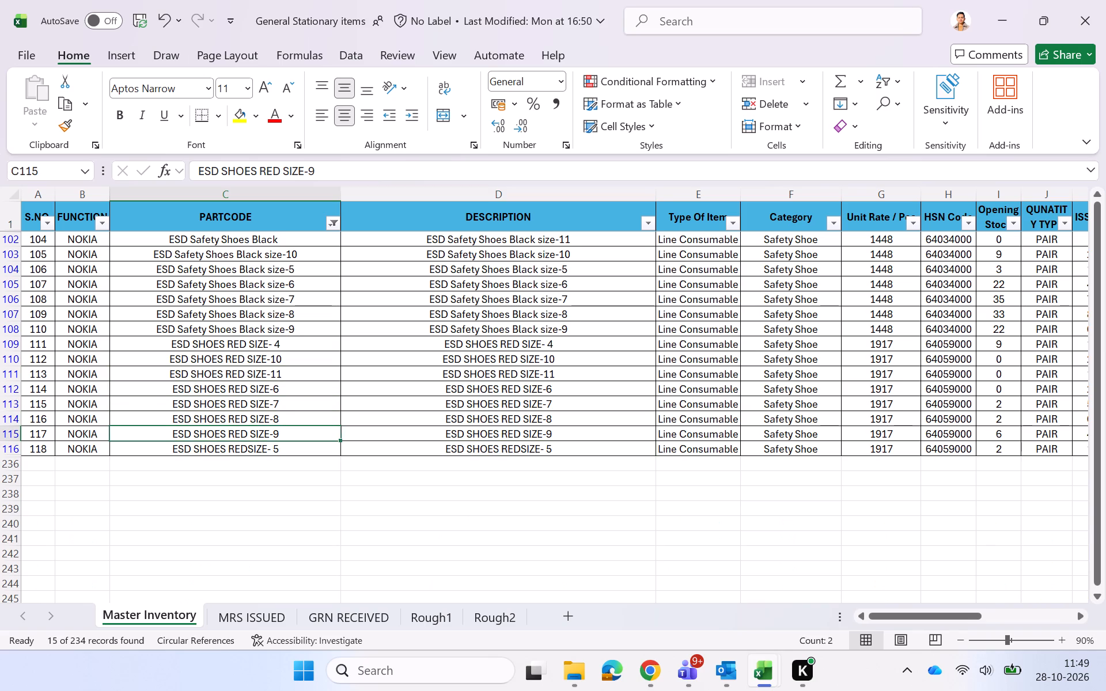
key("shift+Right")
key("ctrl+c")
key("ctrl+Page_Down")
key("ctrl+v")
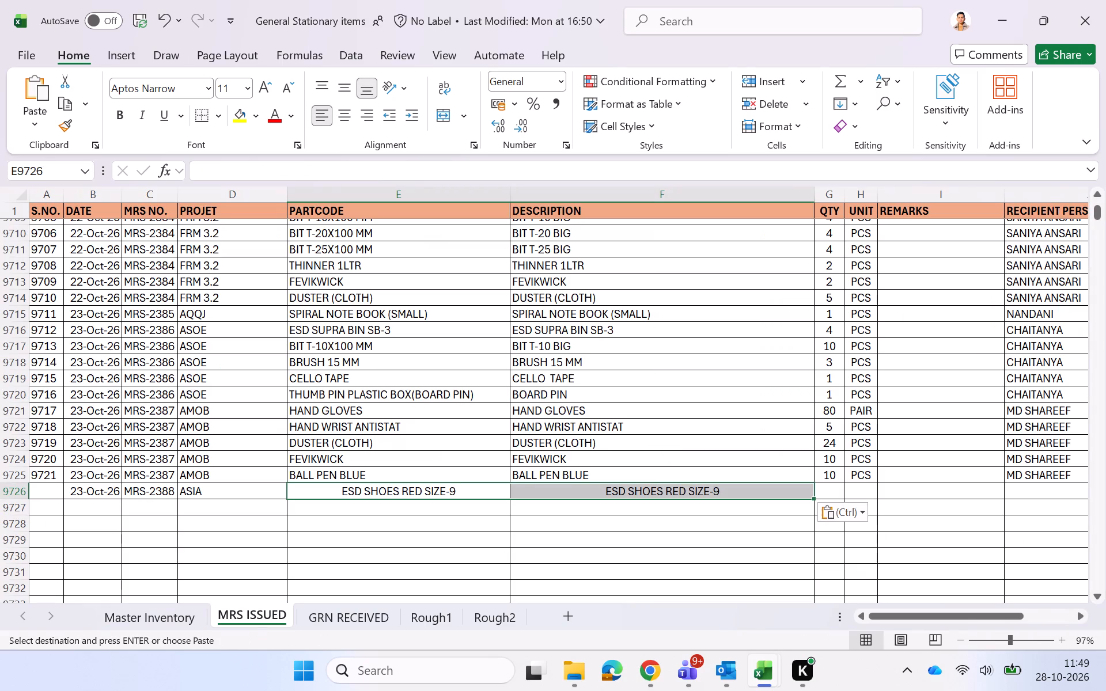
Find an earlier OHP PEN MARKER RED issue record and copy its partcode and description into row 9727.
key("Up")
key("Up")
key("Up")
key("Up")
key("Up")
key("Up")
key("Up")
key("Up")
key("Up")
key("Up")
key("Up")
key("Up")
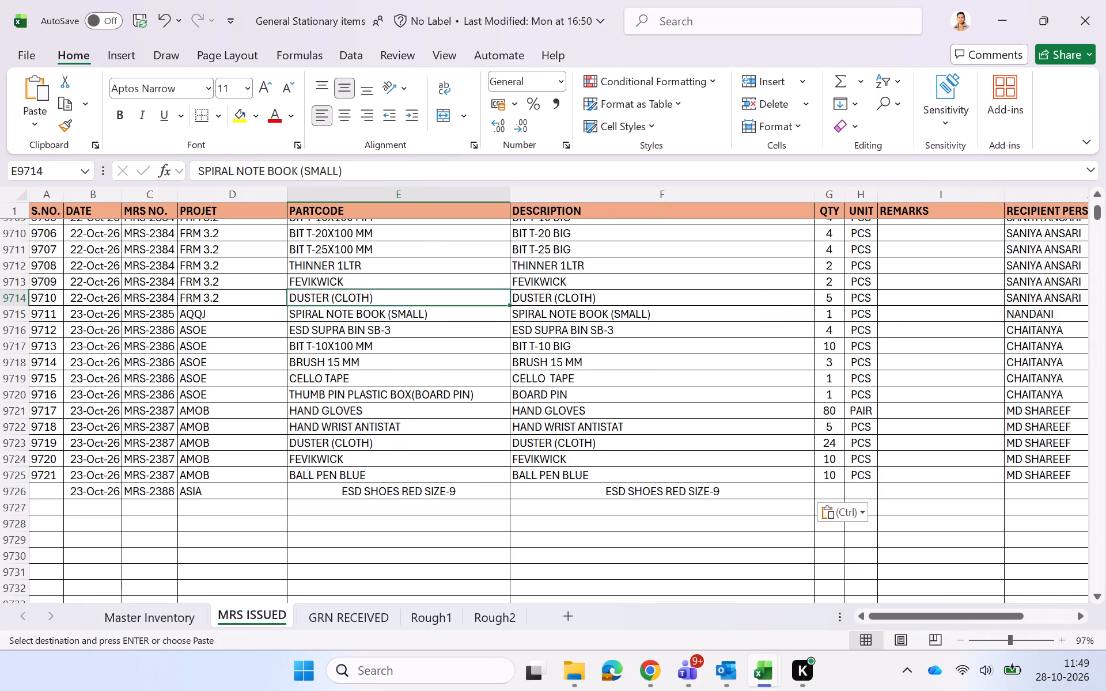
key("Down")
key("Down")
key("Down")
key("Down")
key("Down")
key("Down")
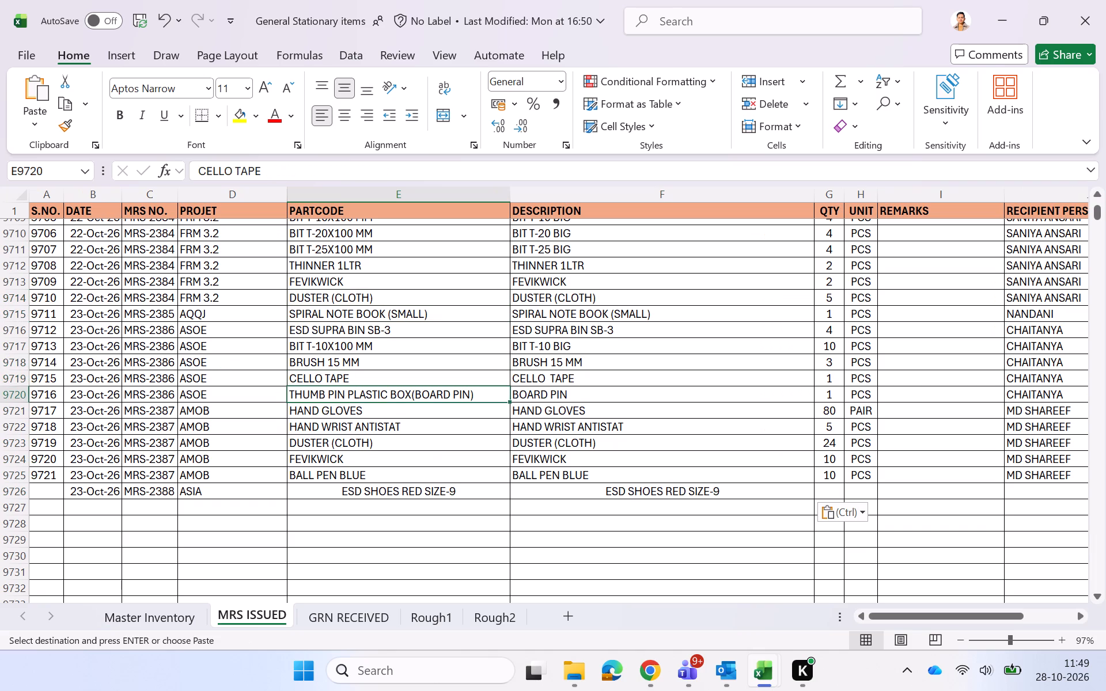
key("Up")
key("Up")
key("Up")
key("Up")
key("Up")
key("Up")
key("Up")
key("Up")
key("Up")
key("Up")
key("Up")
key("Up")
key("Up")
key("Up")
key("Up")
key("Up")
key("Up")
key("Up")
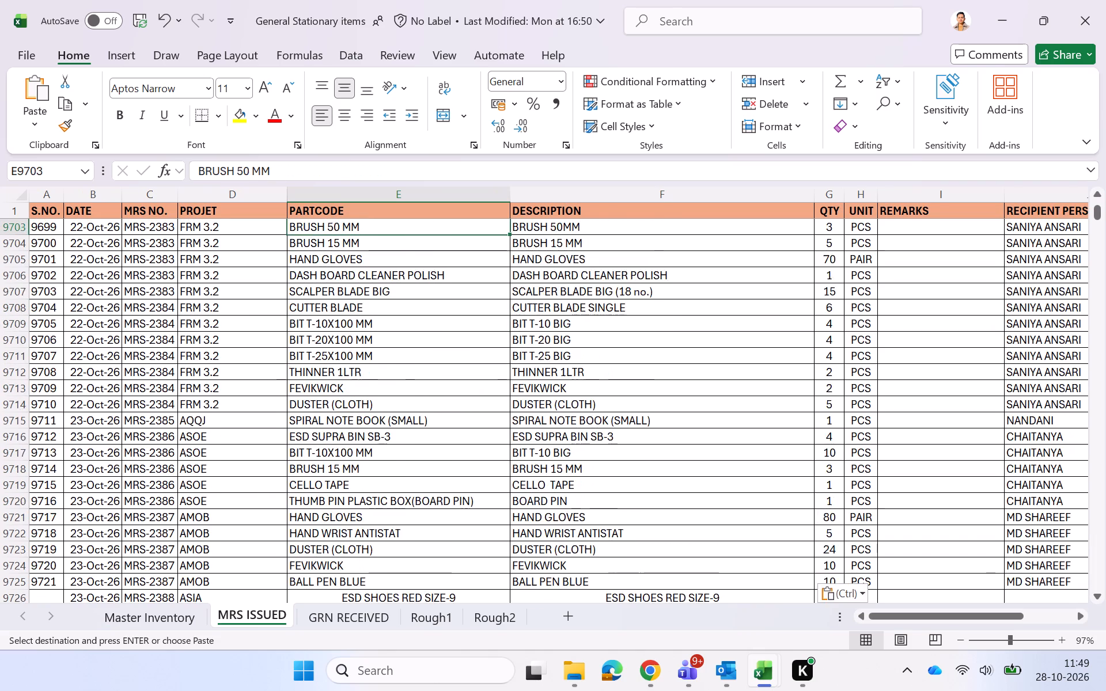
key("Up")
key("Up")
key("Up")
key("Up")
key("Up")
key("Up")
key("Up")
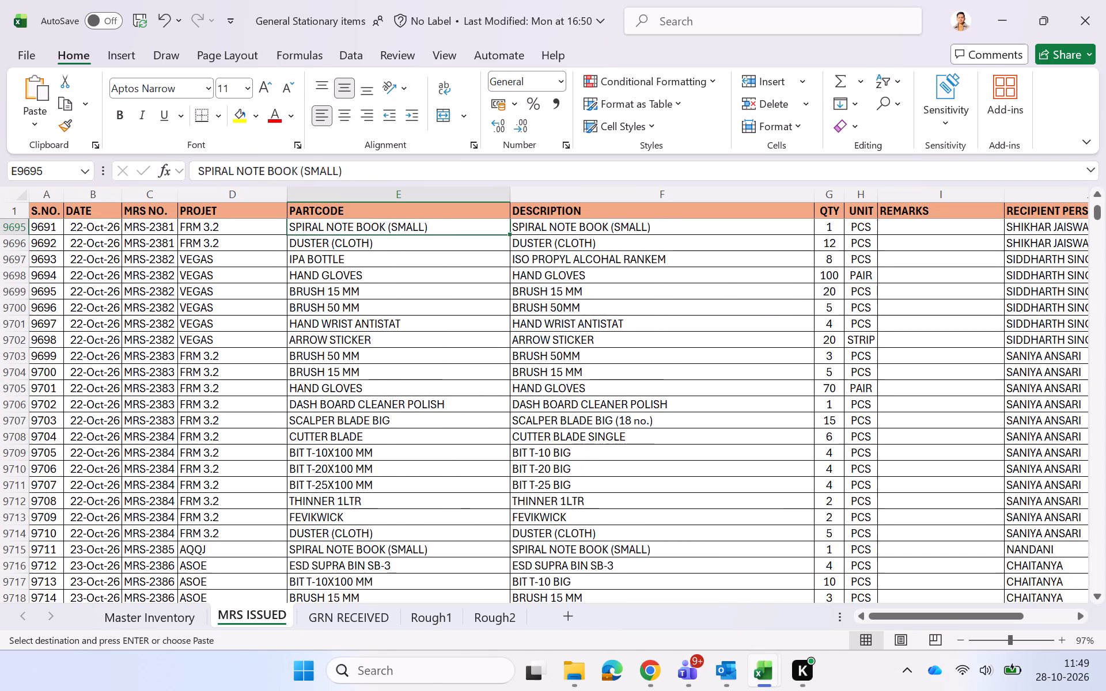
key("Up")
key("Up")
key("Up")
key("Up")
key("Up")
key("Up")
key("Down")
key("shift+Right")
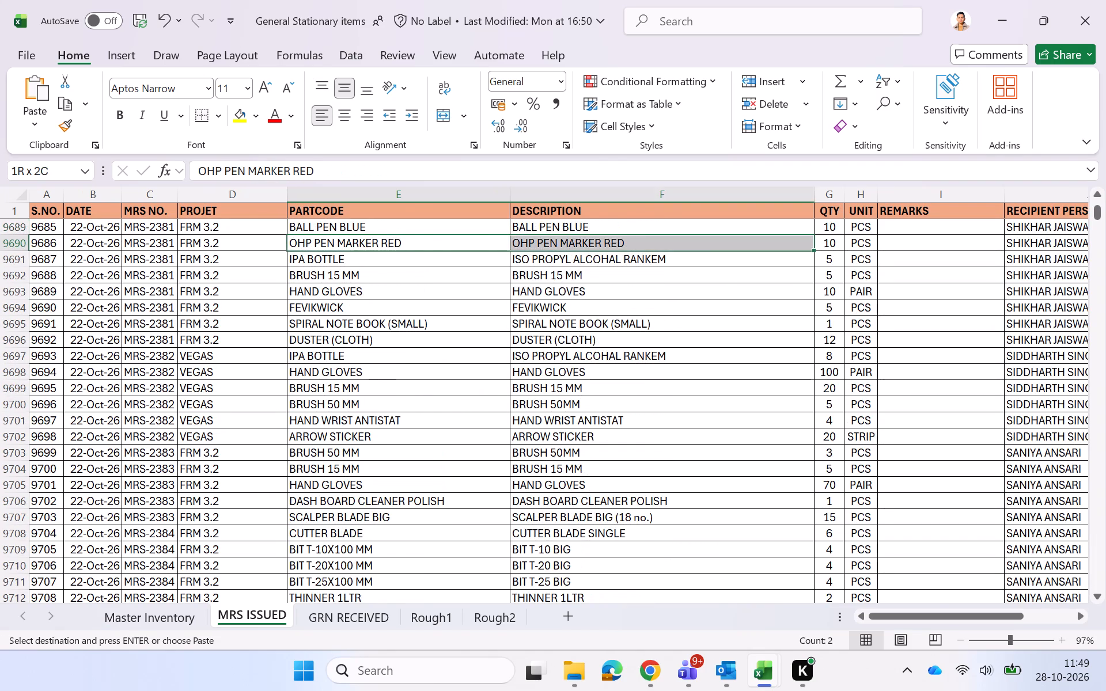
key("ctrl+c")
key("ctrl+Down")
key("Down")
key("ctrl+v")
Enter a quantity of 1 for both the ESD shoes in row 9726 and the OHP marker in row 9727.
key("ctrl+Right")
key("Right")
key("Up")
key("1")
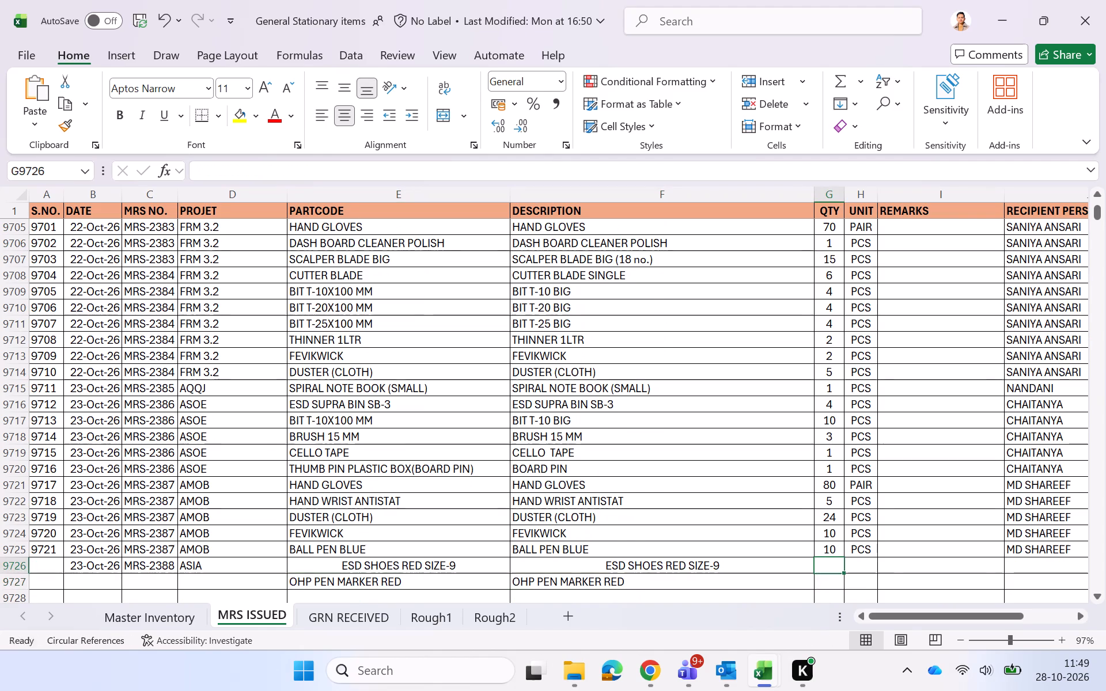
key("Down")
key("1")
key("Down")
Enter the recipient's name for the ESD shoes record in row 9726 and fill it down to row 9727.
key("Right")
key("Right")
key("Right")
key("Left")
key("Left")
key("Up")
key("Up")
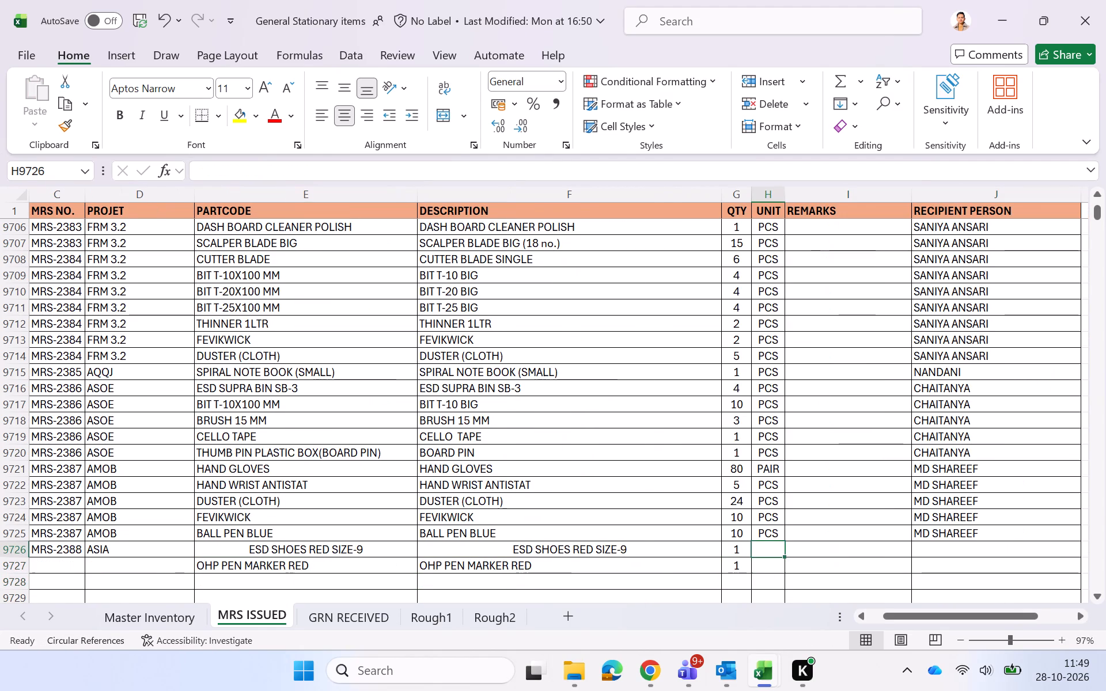
key("Right")
key("Right")
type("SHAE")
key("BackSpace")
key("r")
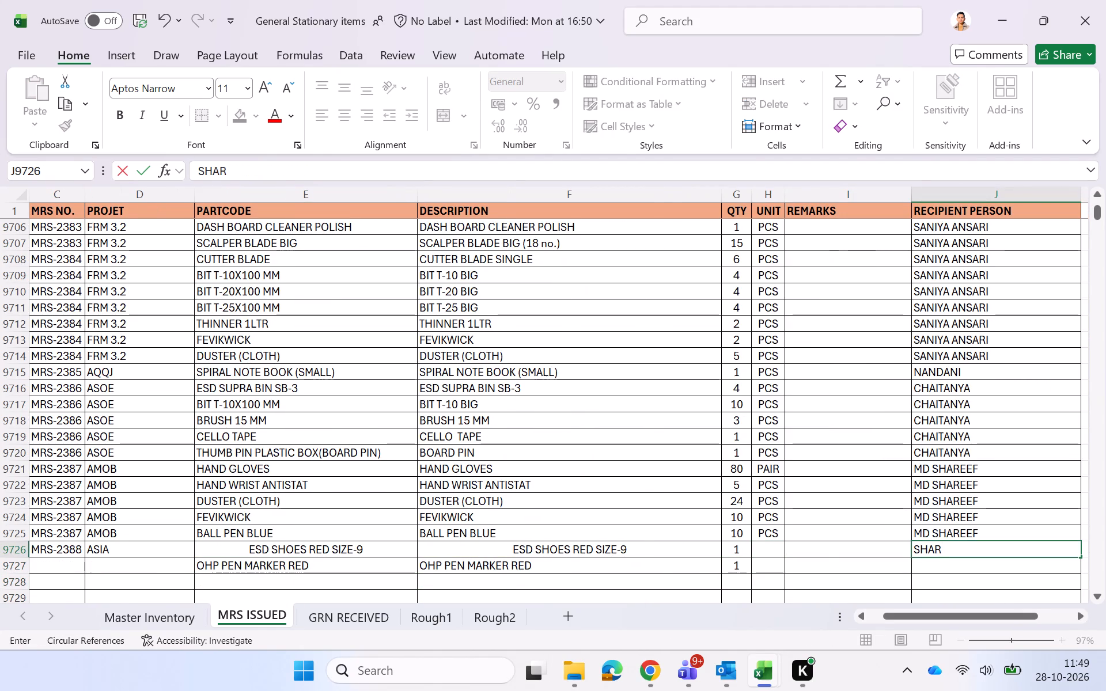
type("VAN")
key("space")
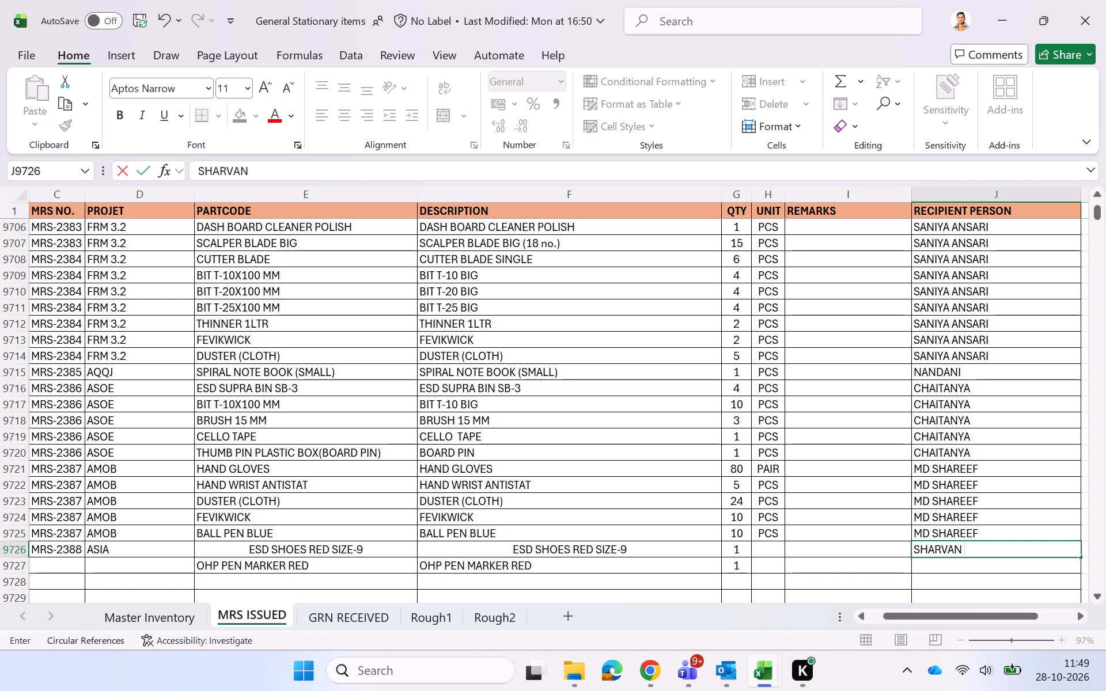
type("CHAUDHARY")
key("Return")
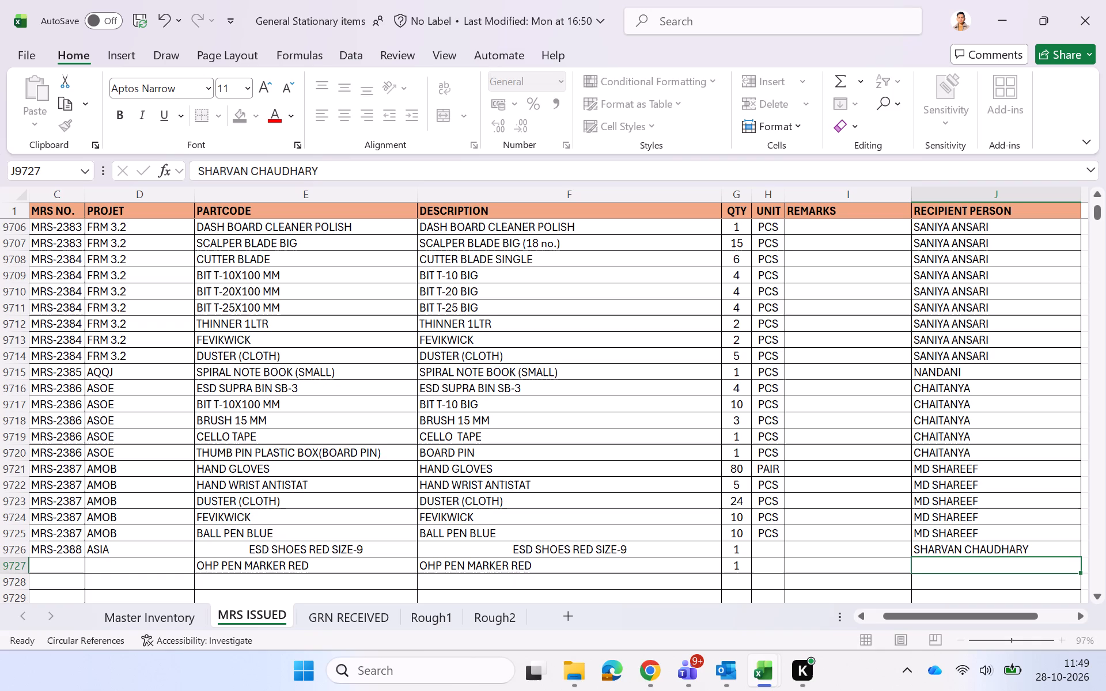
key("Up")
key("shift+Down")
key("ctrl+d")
Fill the date, MRS number and project from row 9726 down to the OHP marker record in row 9727.
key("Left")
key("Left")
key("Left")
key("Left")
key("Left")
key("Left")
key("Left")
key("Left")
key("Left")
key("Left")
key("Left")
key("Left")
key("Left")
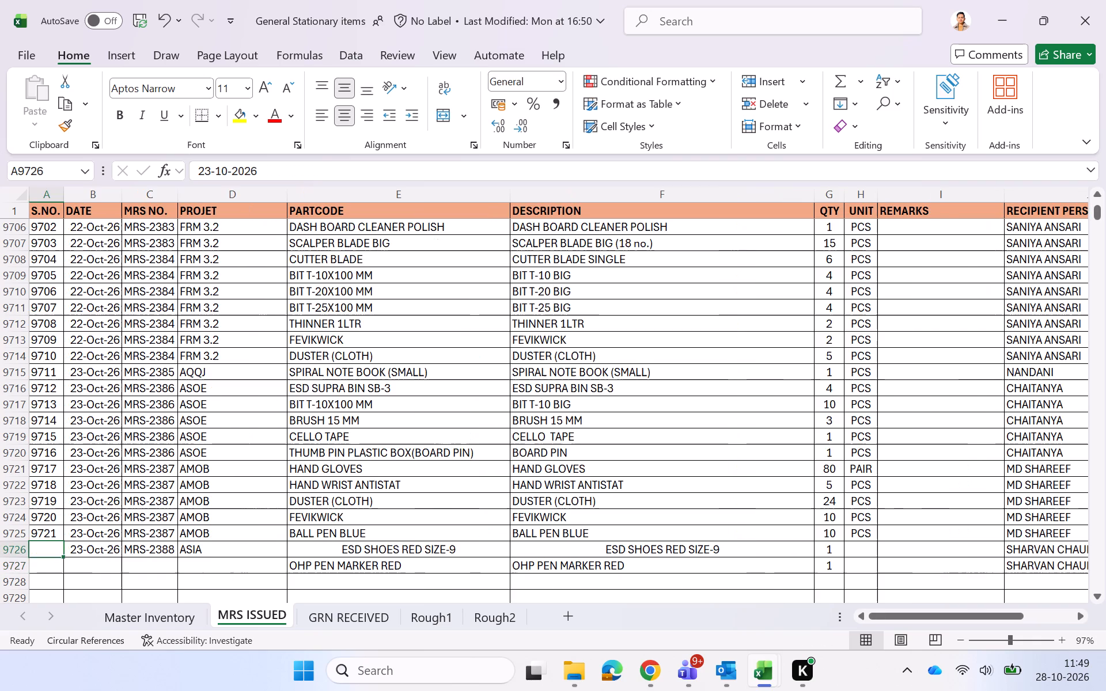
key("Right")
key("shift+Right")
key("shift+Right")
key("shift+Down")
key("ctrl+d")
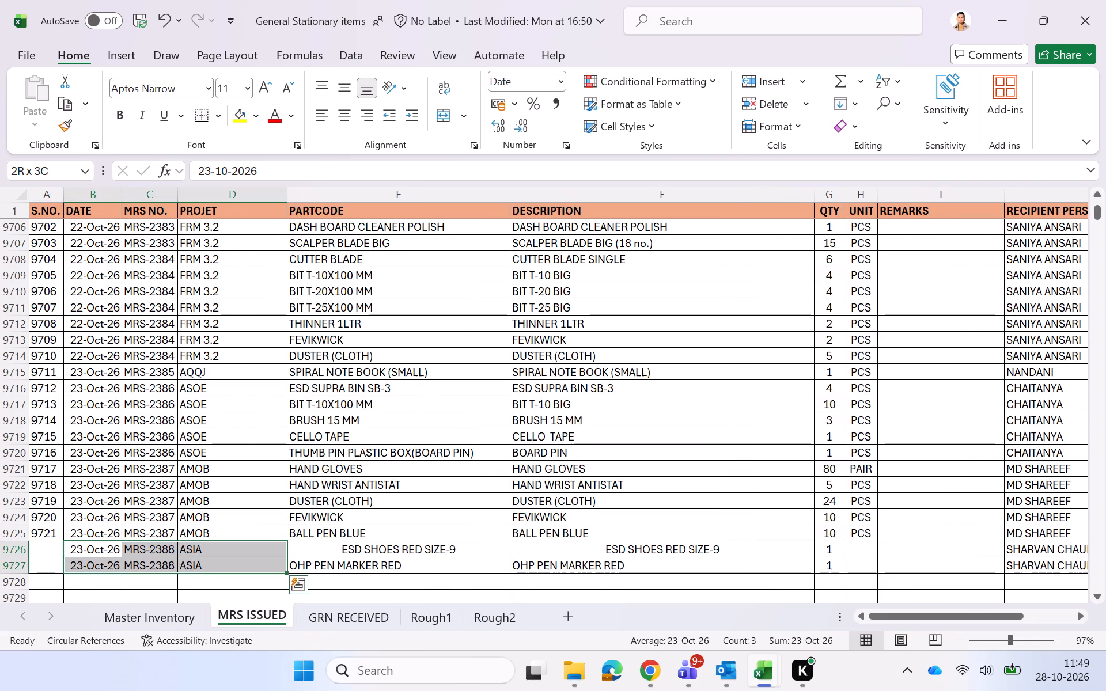
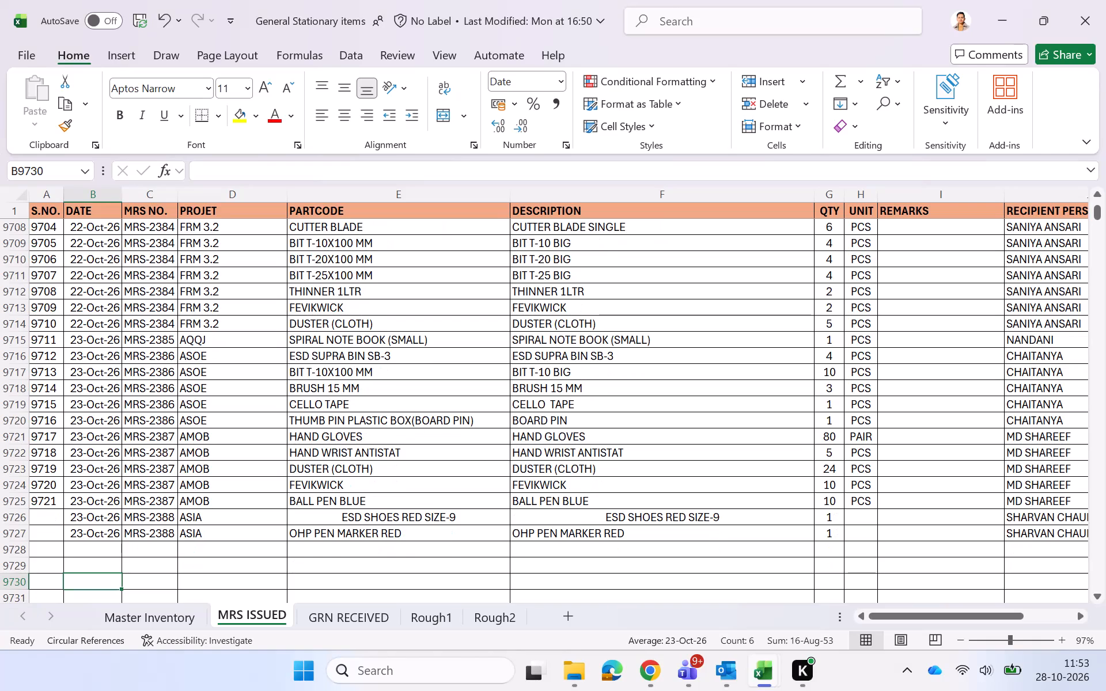
Start the record in row 9728 with date 26 OCT, MRS number MRS-2389 and project RC - LOGISTICS.
key("Up")
key("Up")
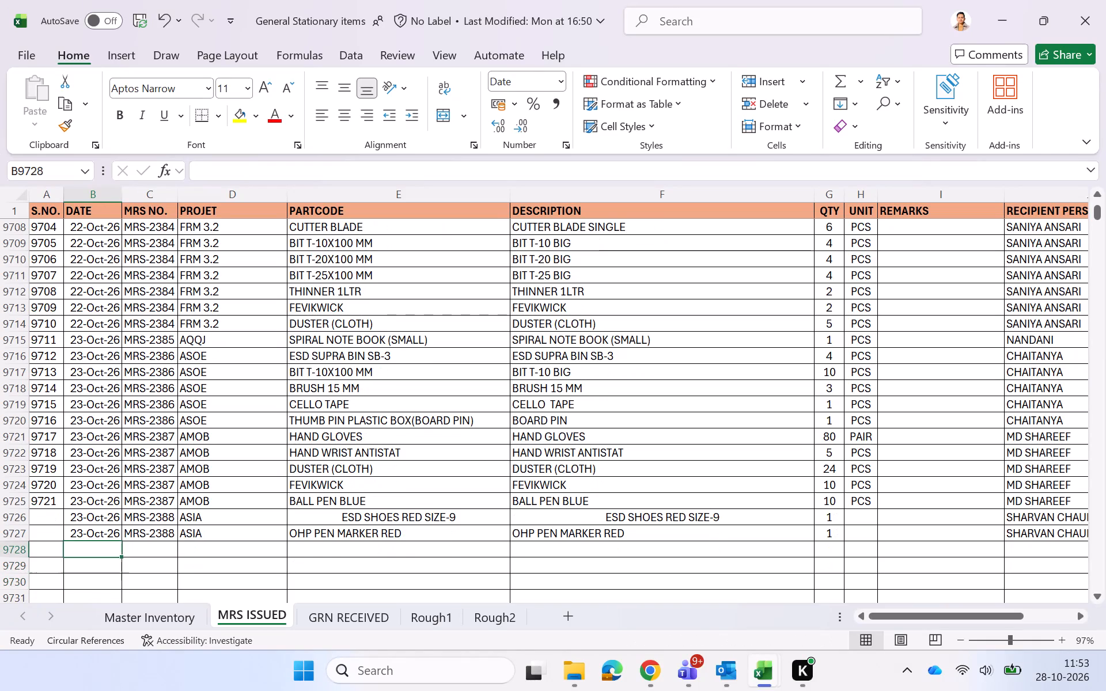
key("Up")
key("Down")
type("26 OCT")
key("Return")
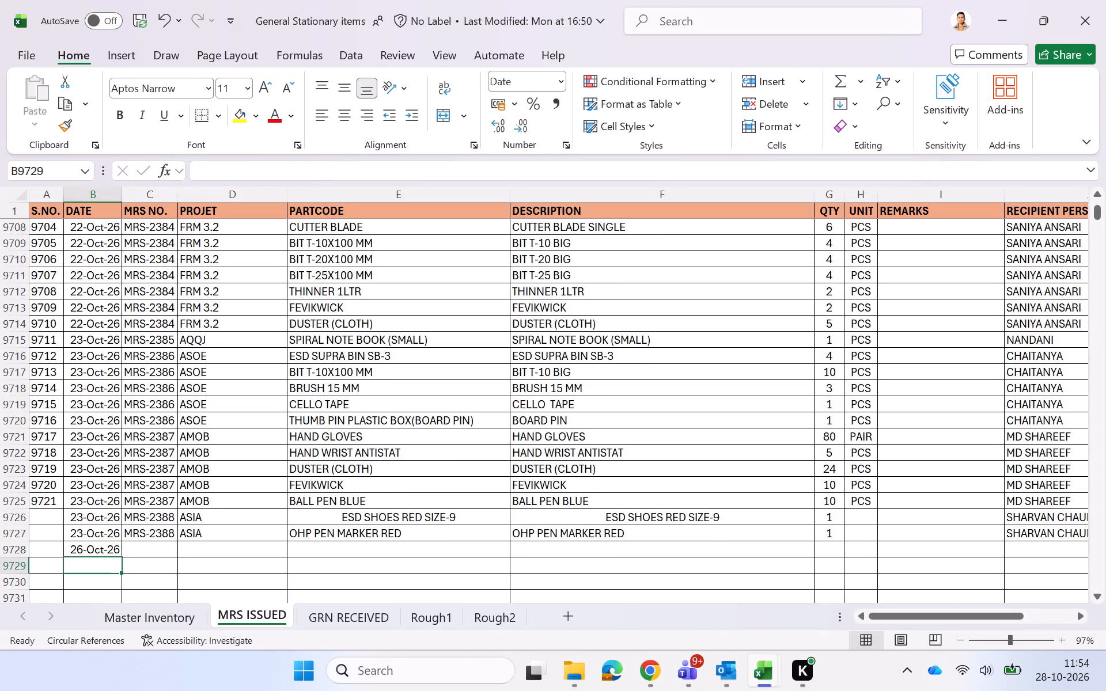
left_click(161, 538)
double_click(177, 542)
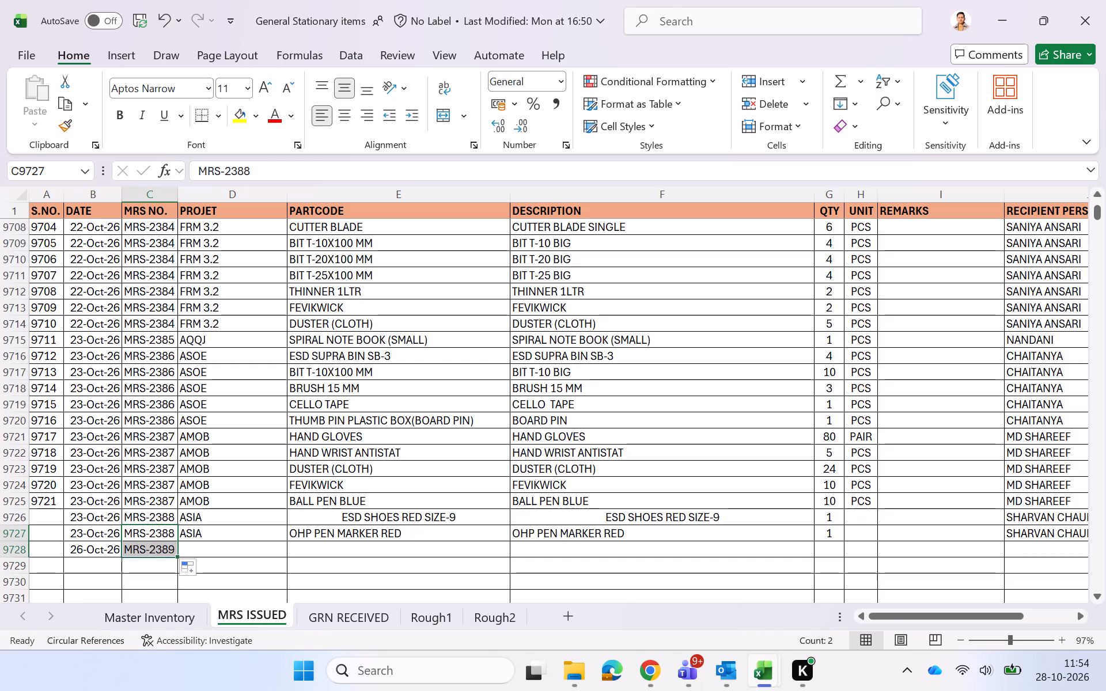
left_click(236, 555)
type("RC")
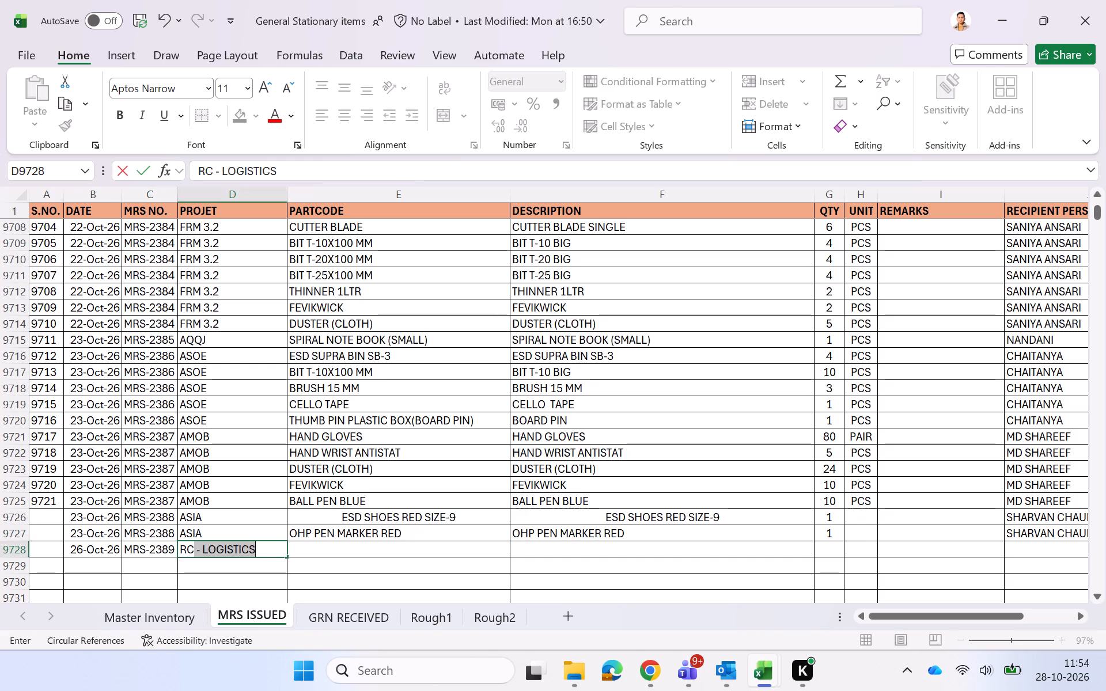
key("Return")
Filter the partcodes in the Master Inventory sheet by STAM.
scroll(236, 555, "down", 1)
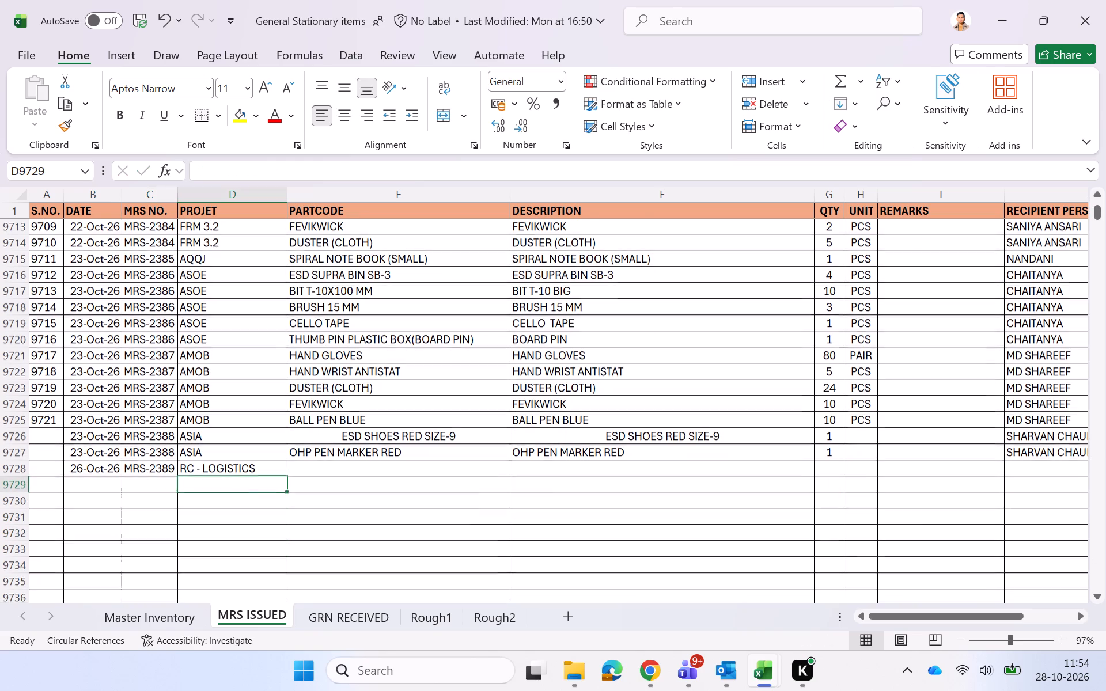
scroll(236, 555, "down", 1)
key("ctrl+Page_Up")
left_click(336, 225)
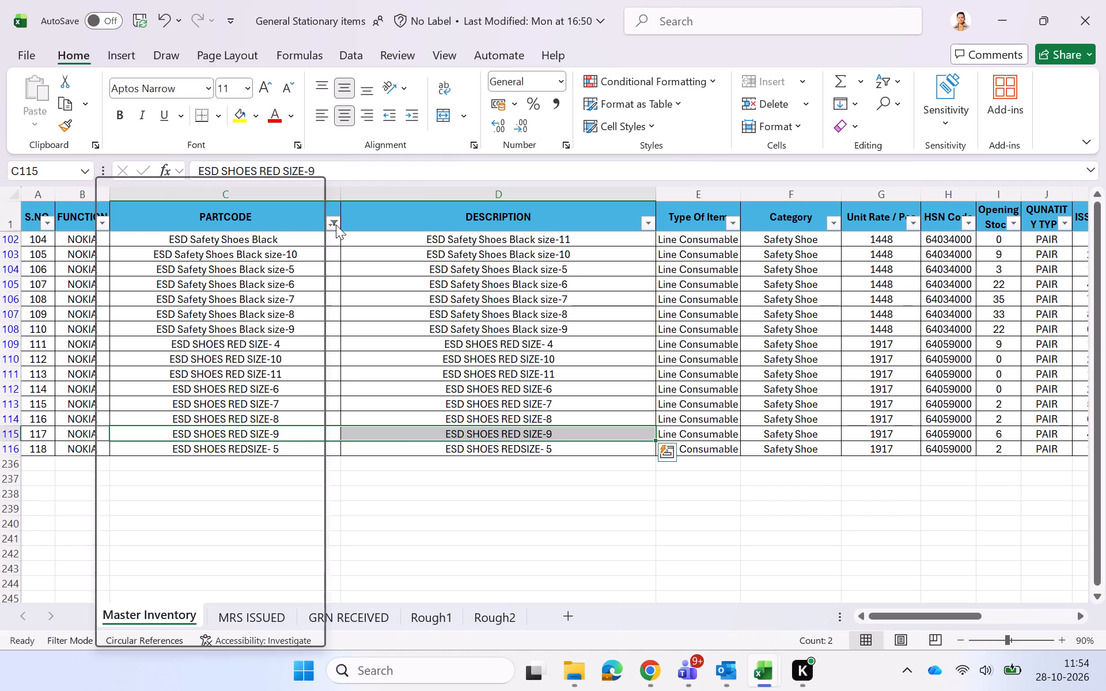
left_click(211, 377)
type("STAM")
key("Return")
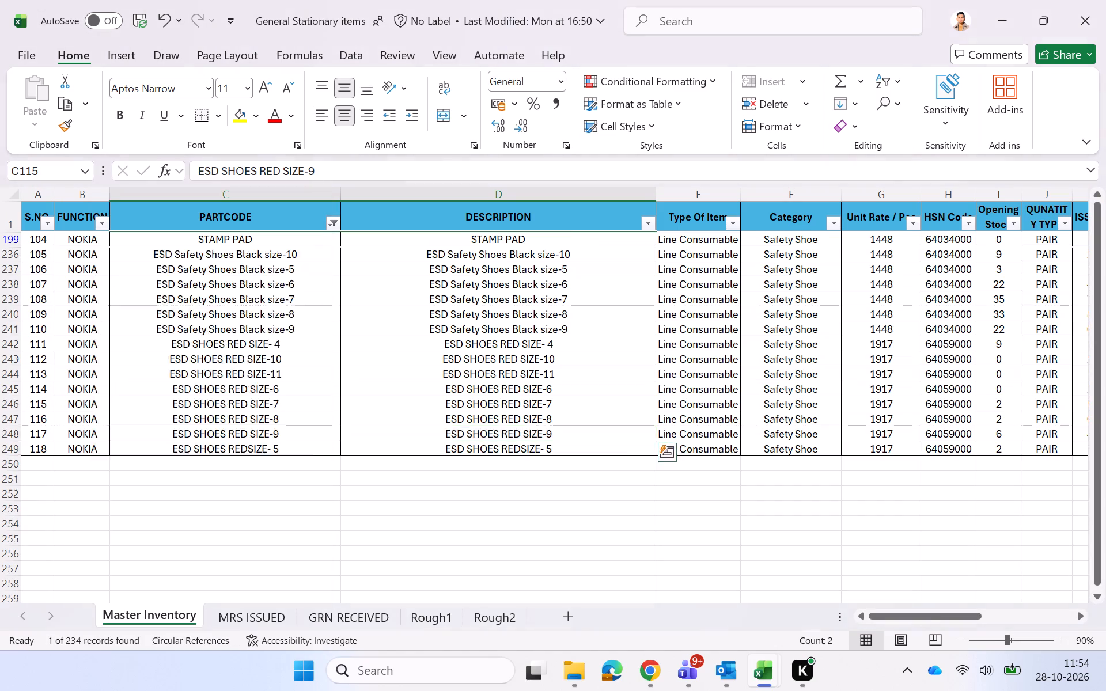
Copy the STAMP PAD partcode and description from Master Inventory into row 9728 of MRS ISSUED.
left_click(257, 318)
key("Up")
key("Up")
key("Up")
key("Up")
key("Up")
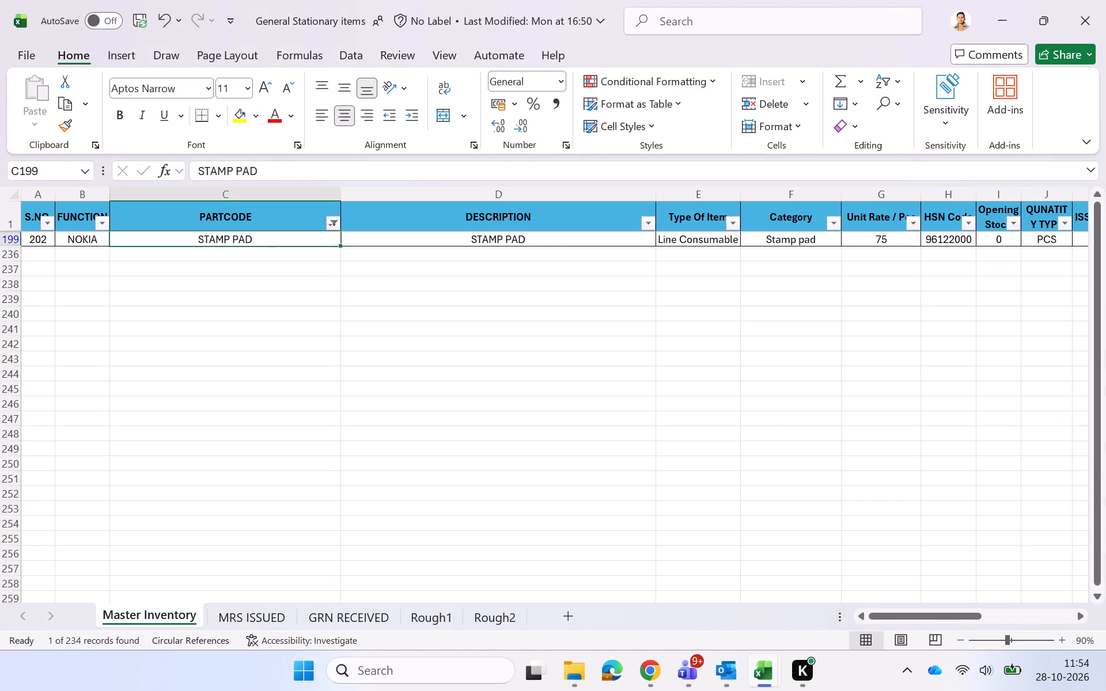
key("Down")
key("Up")
key("shift+Right")
key("ctrl+c")
key("ctrl+Page_Down")
key("Right")
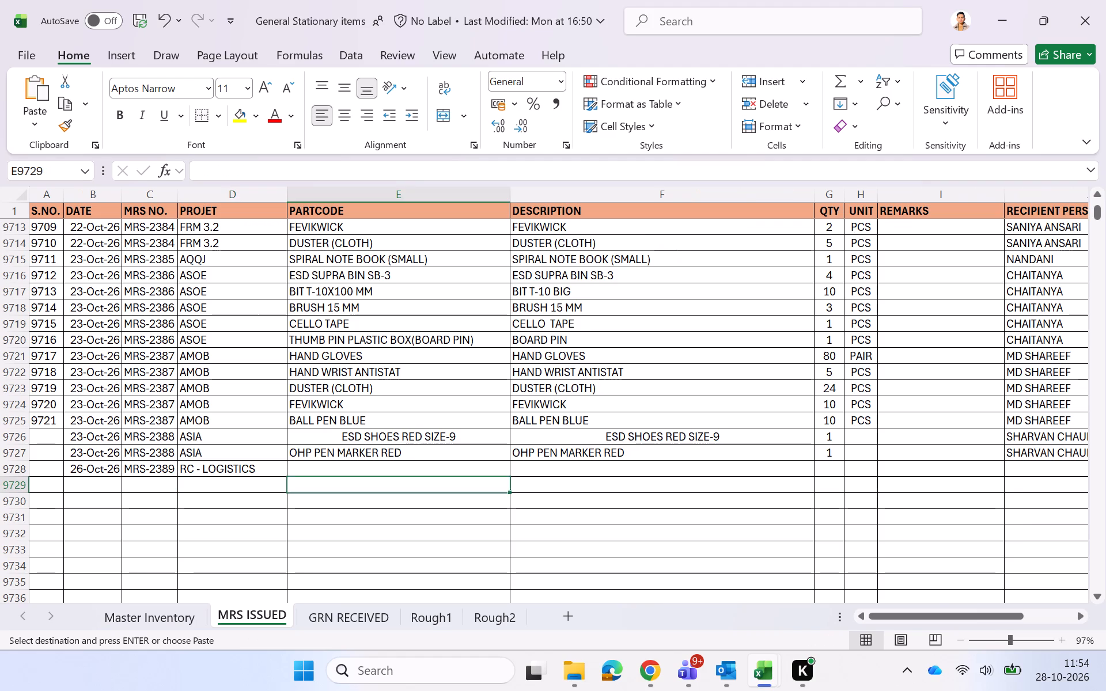
key("Up")
key("ctrl+v")
key("Down")
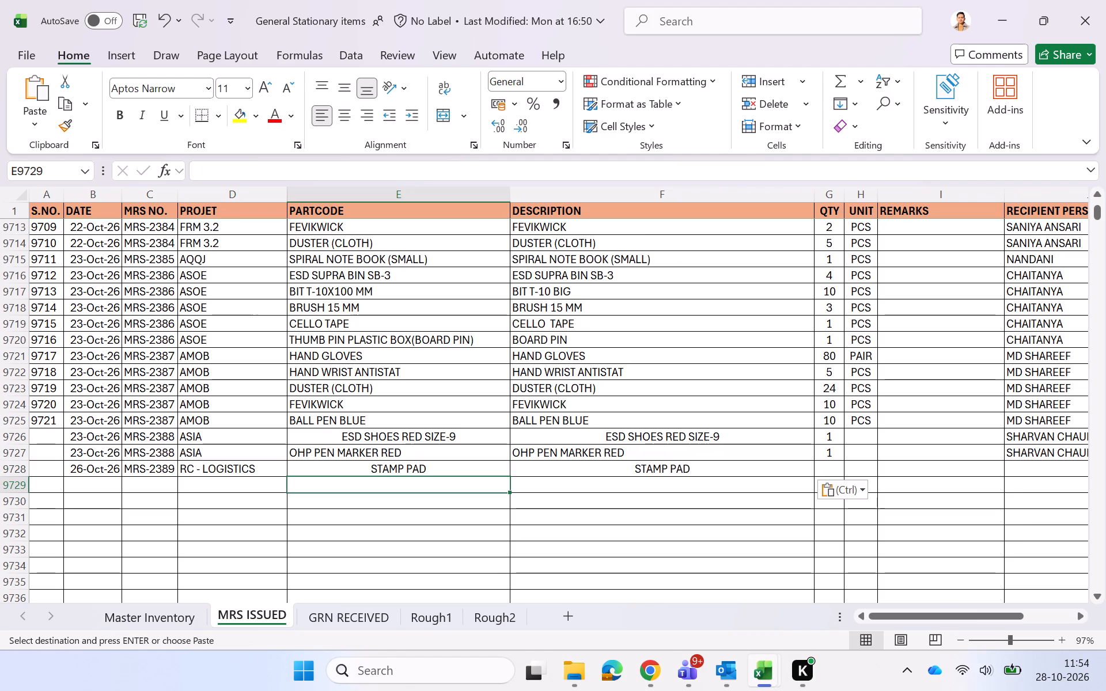
Look back through the earlier issue records in MRS ISSUED for a cutter entry.
scroll(257, 318, "up", 4)
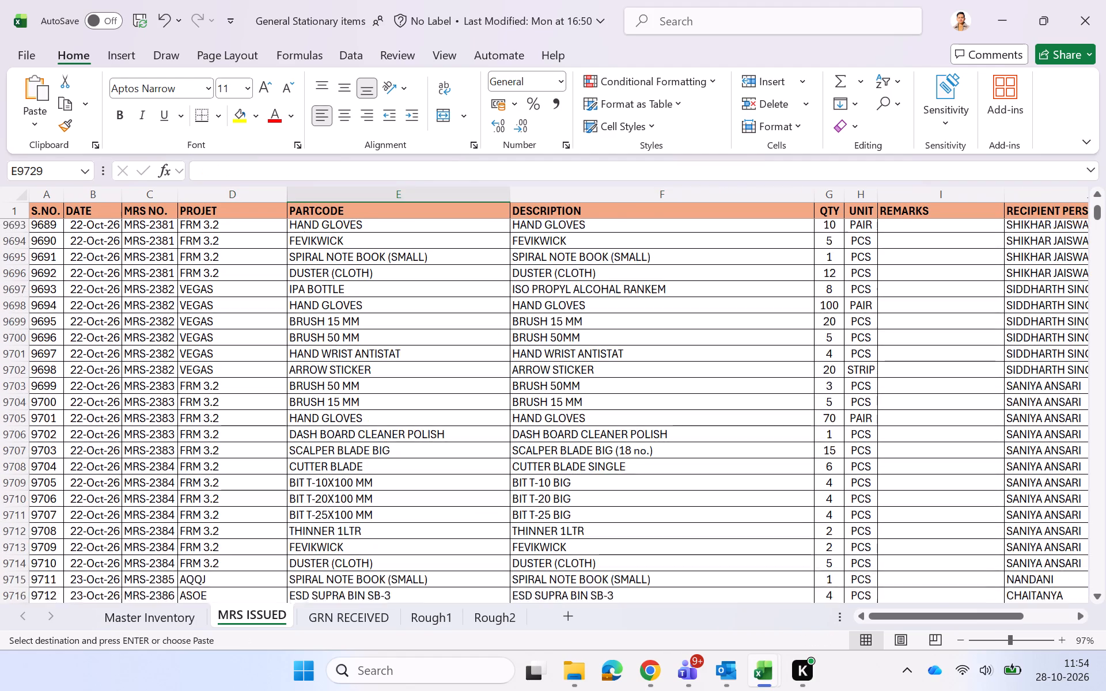
scroll(497, 409, "up", 2)
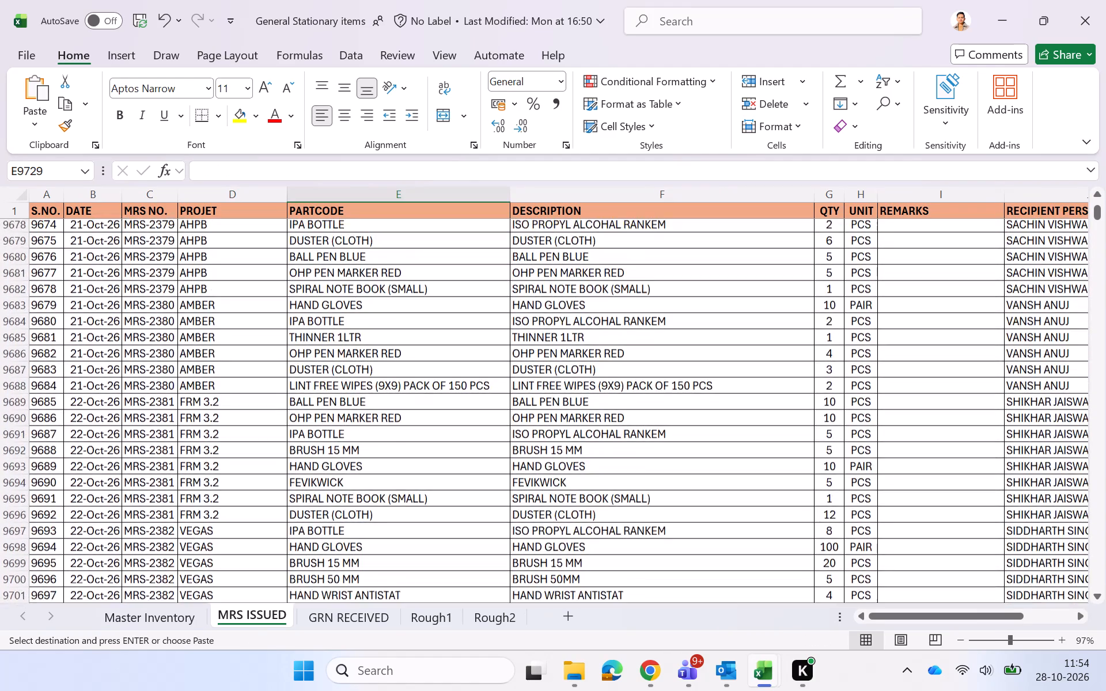
scroll(497, 409, "up", 6)
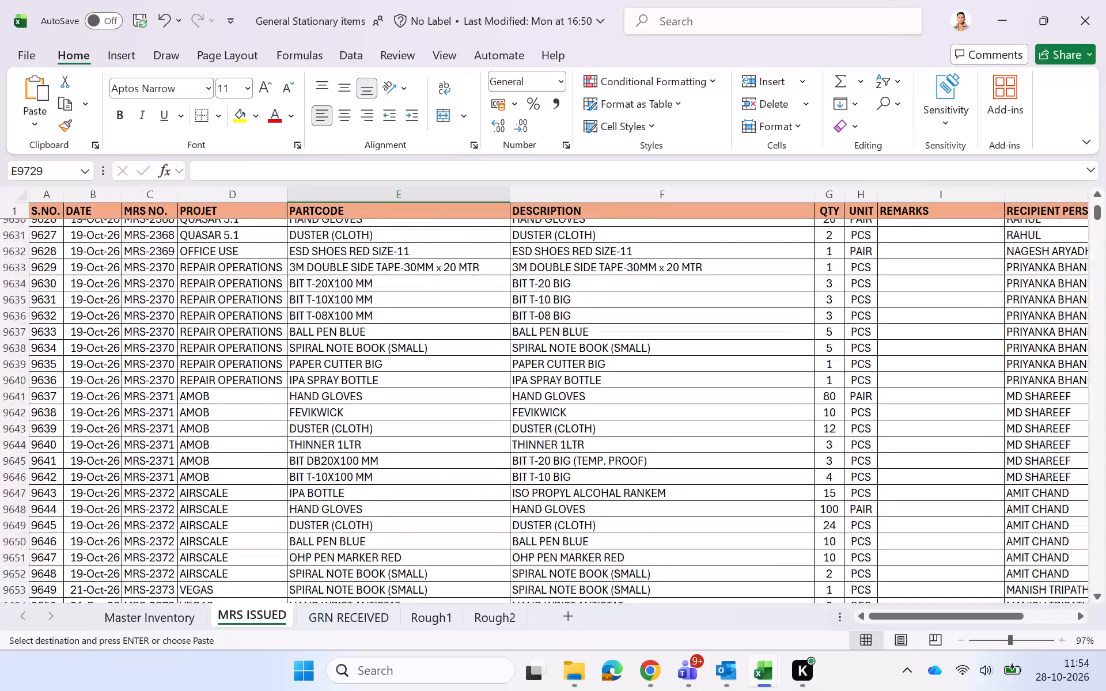
scroll(497, 409, "up", 2)
scroll(445, 293, "up", 1)
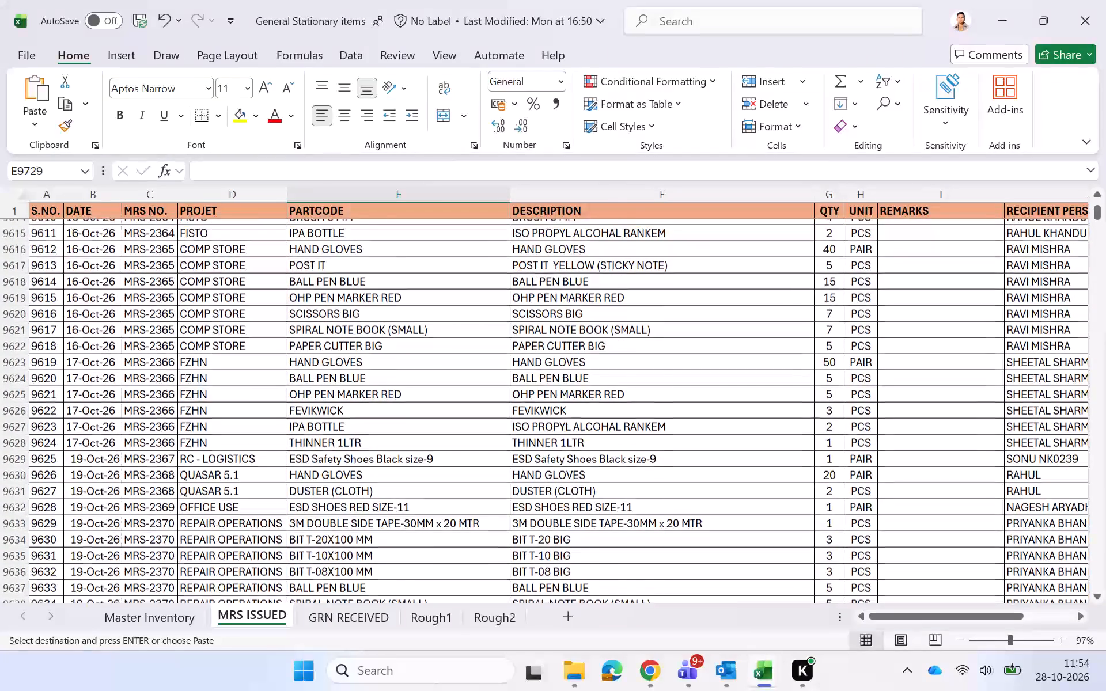
scroll(445, 293, "up", 2)
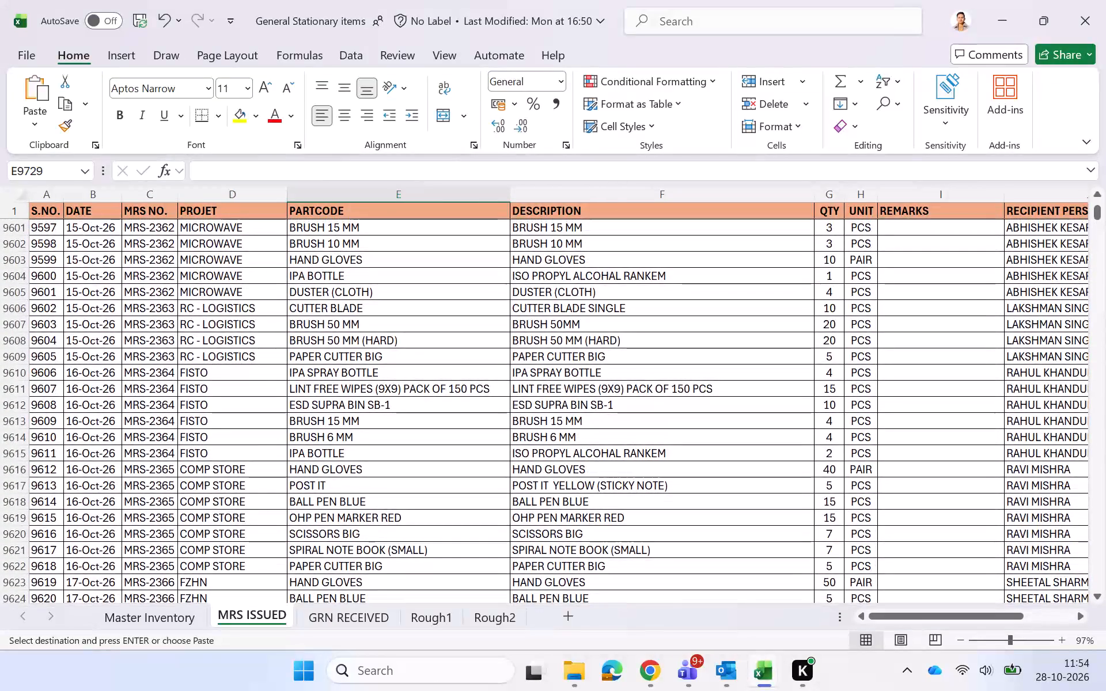
Find CUTTER in the issue records and copy the PAPER CUTTER BIG partcode and description from row 9639 into row 9729.
left_click(428, 469)
key("ctrl+f")
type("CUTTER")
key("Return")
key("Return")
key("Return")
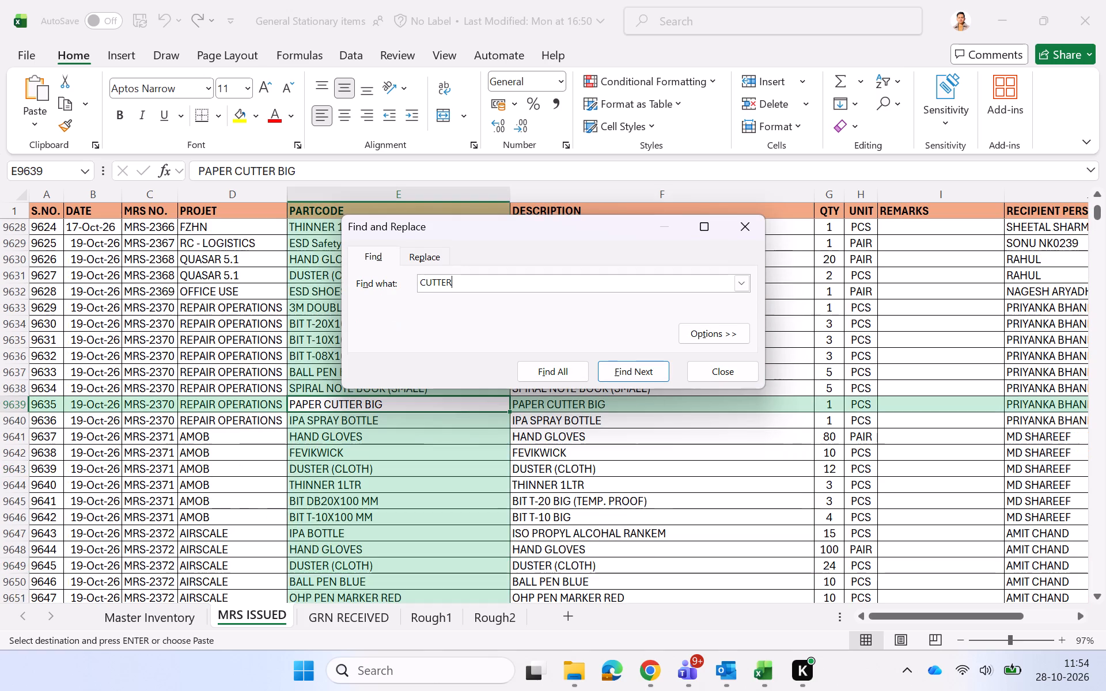
left_click(740, 367)
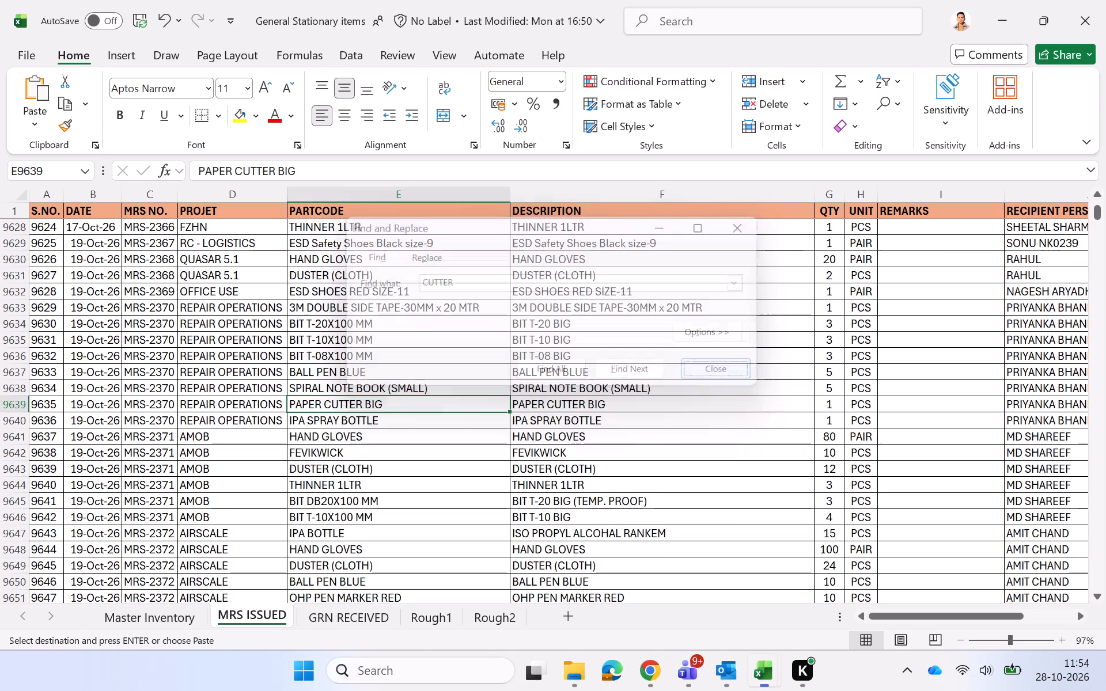
key("shift+Right")
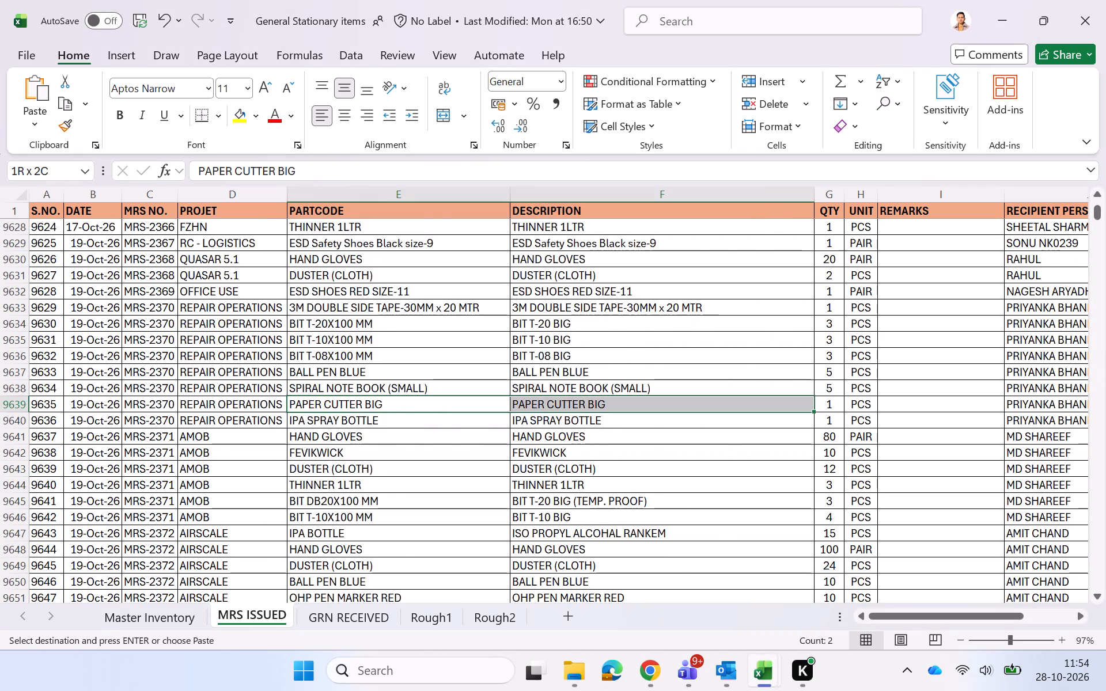
key("ctrl+c")
key("ctrl+Down")
key("Down")
key("ctrl+v")
key("Down")
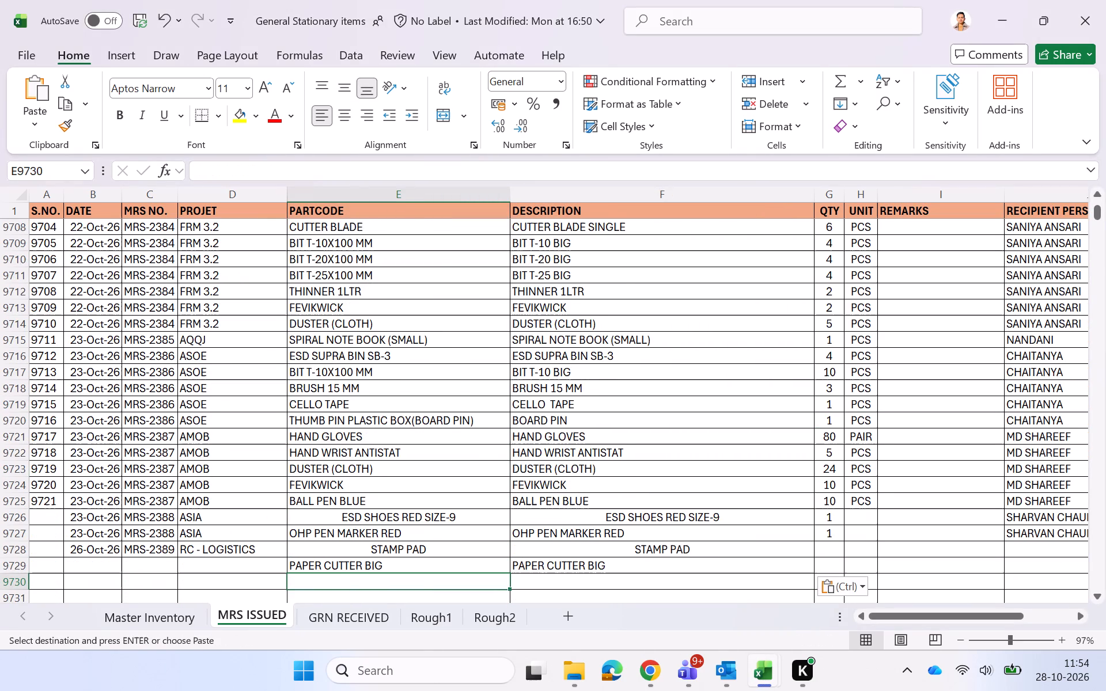
Filter Master Inventory partcodes by HAND and copy the HAND GLOVES (NON-ESD) partcode and description into row 9730 of MRS ISSUED.
key("ctrl+Page_Up")
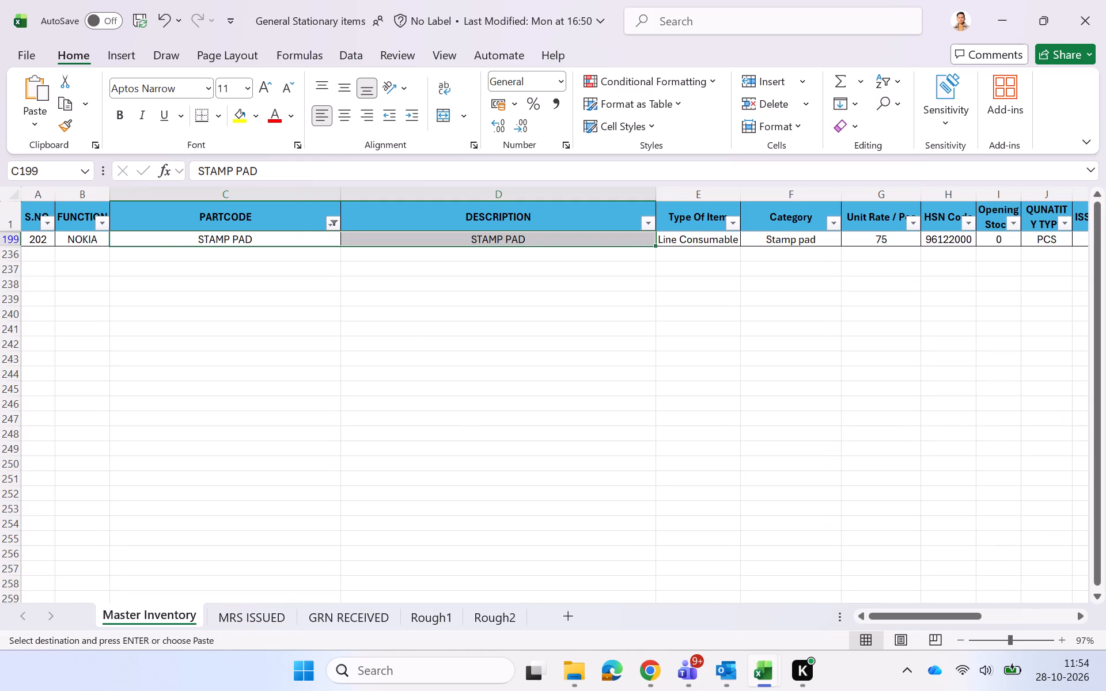
left_click(335, 223)
left_click(238, 371)
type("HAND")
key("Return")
left_click(251, 365)
key("Up")
key("Up")
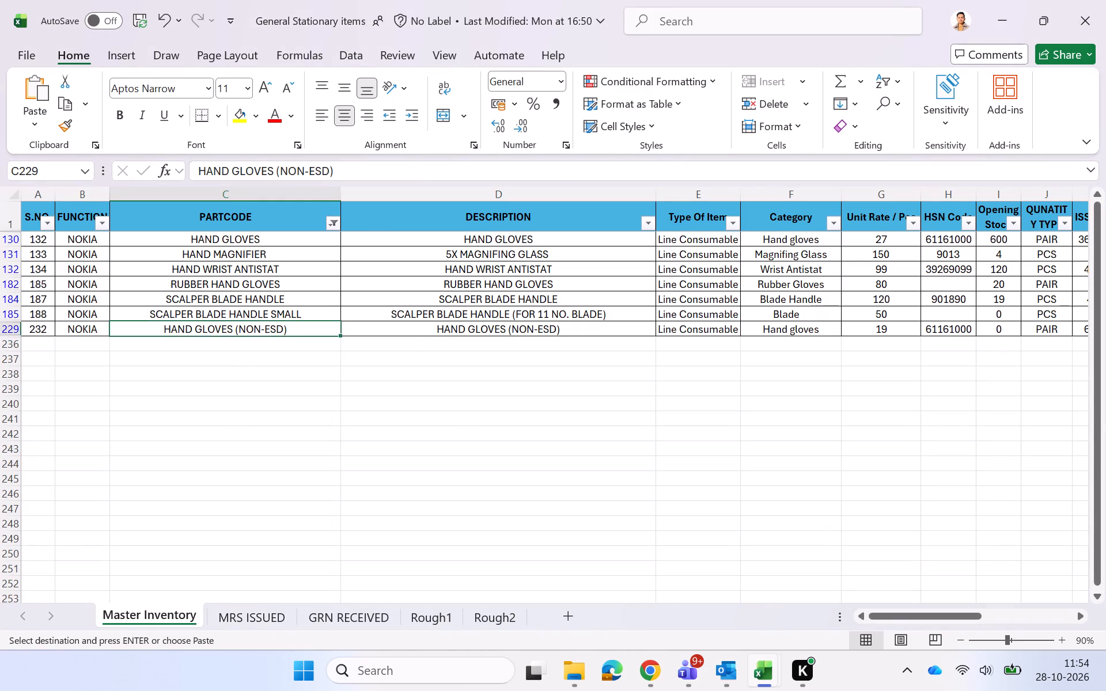
key("shift+Right")
key("ctrl+c")
key("ctrl+Page_Down")
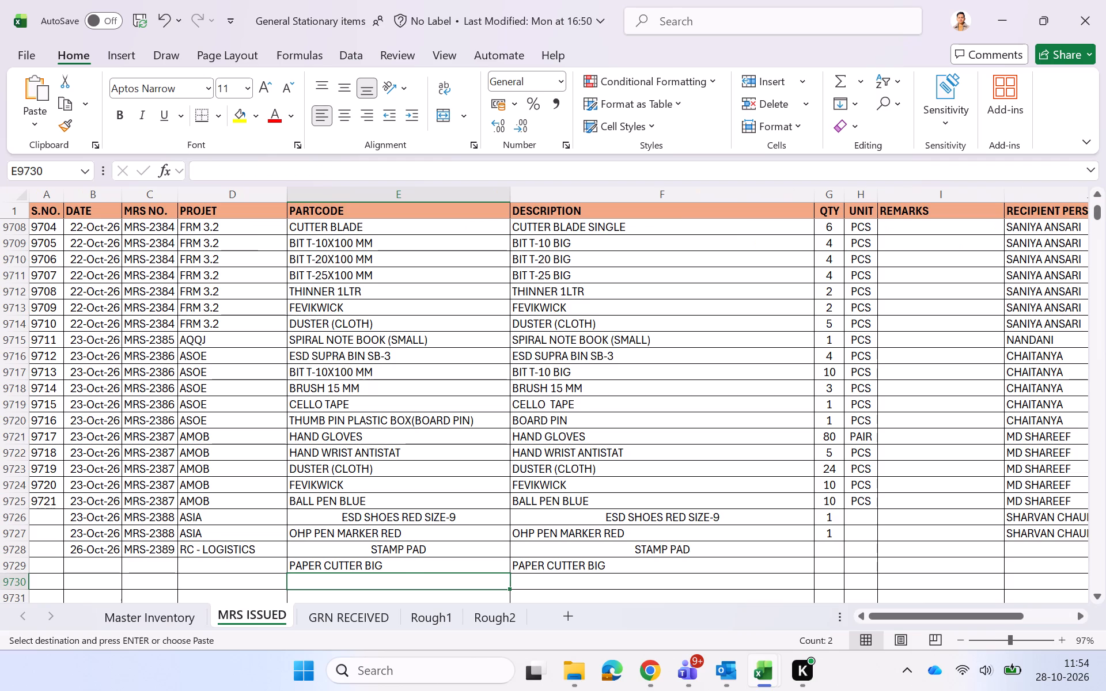
key("ctrl+v")
key("Down")
key("Escape")
Review the partcodes recorded in rows 9722 to 9730 of MRS ISSUED.
key("Down")
key("Down")
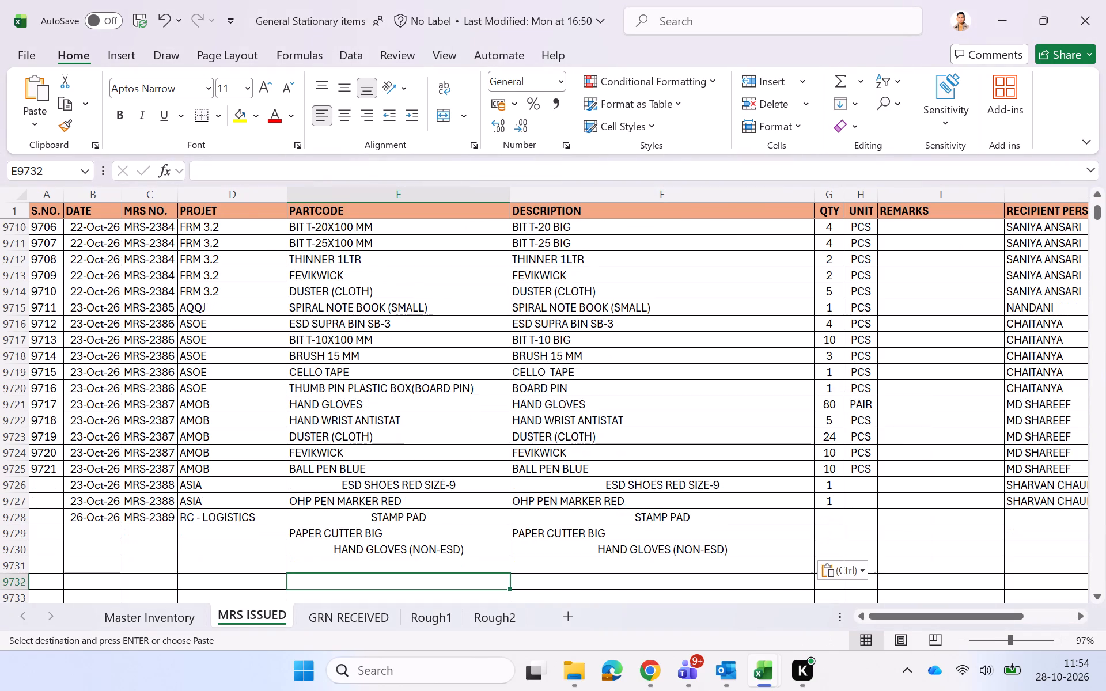
key("Up")
key("Up")
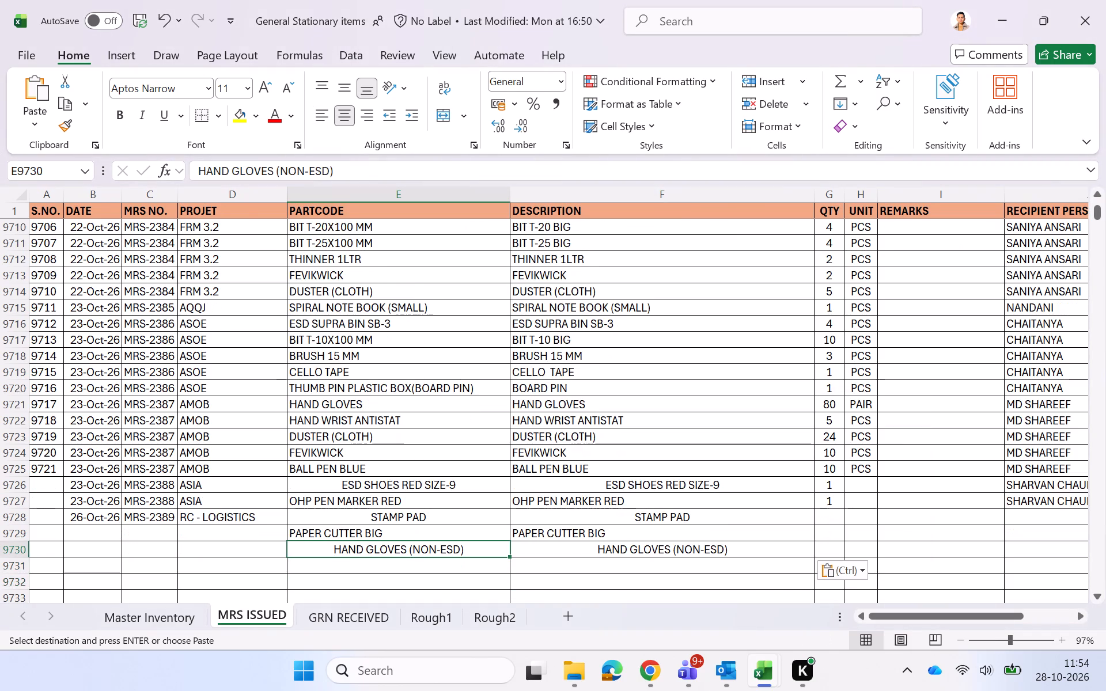
key("Up")
key("Up")
key("Up")
key("Up")
key("Up")
key("Up")
key("Up")
key("Up")
key("Down")
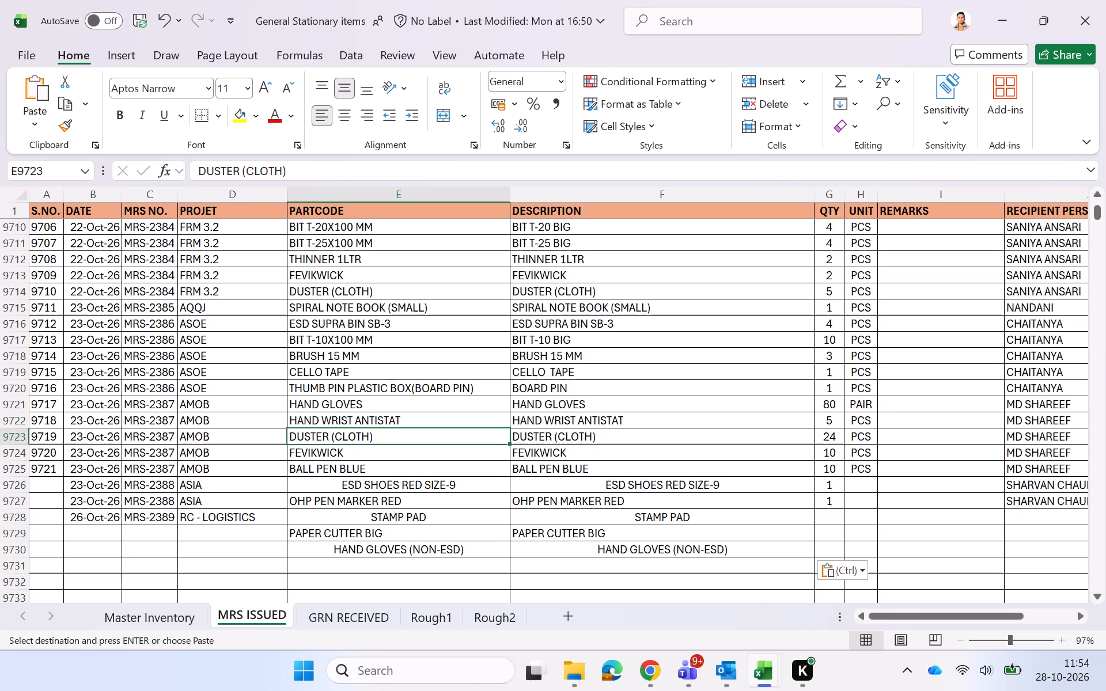
key("Down")
key("Down")
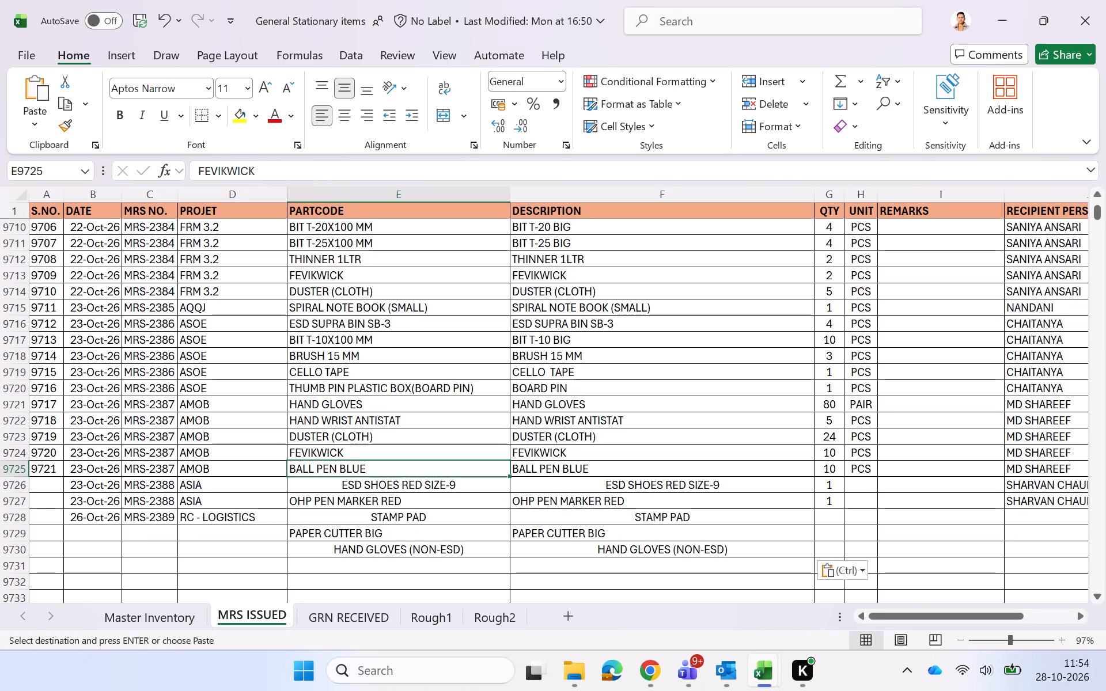
key("Down")
key("Down")
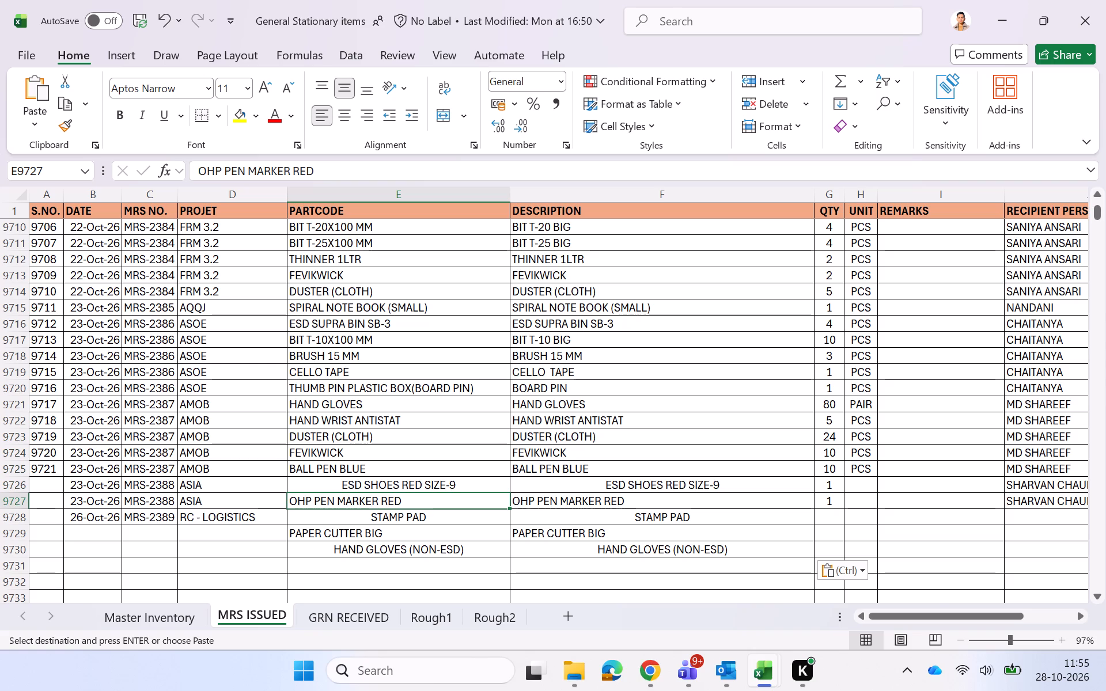
key("Down")
key("Down")
key("Down")
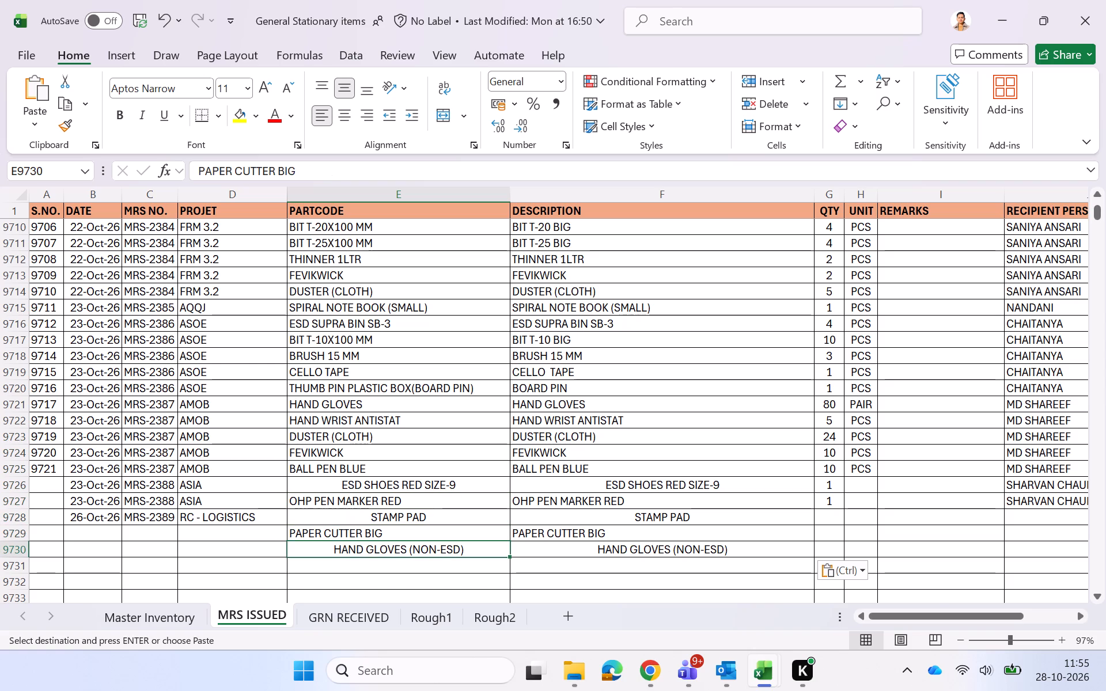
key("Down")
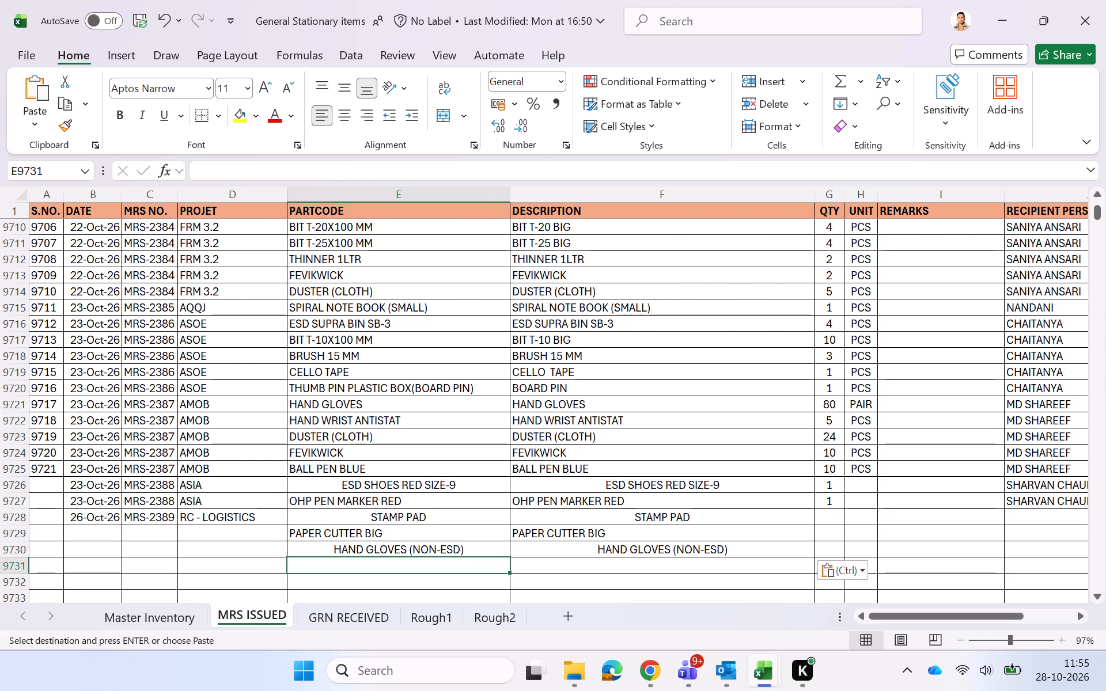
Filter Master Inventory partcodes by SCISS and copy the SCISSORS BIG partcode and description into row 9731 of MRS ISSUED.
key("ctrl+Page_Up")
left_click(339, 225)
left_click(211, 372)
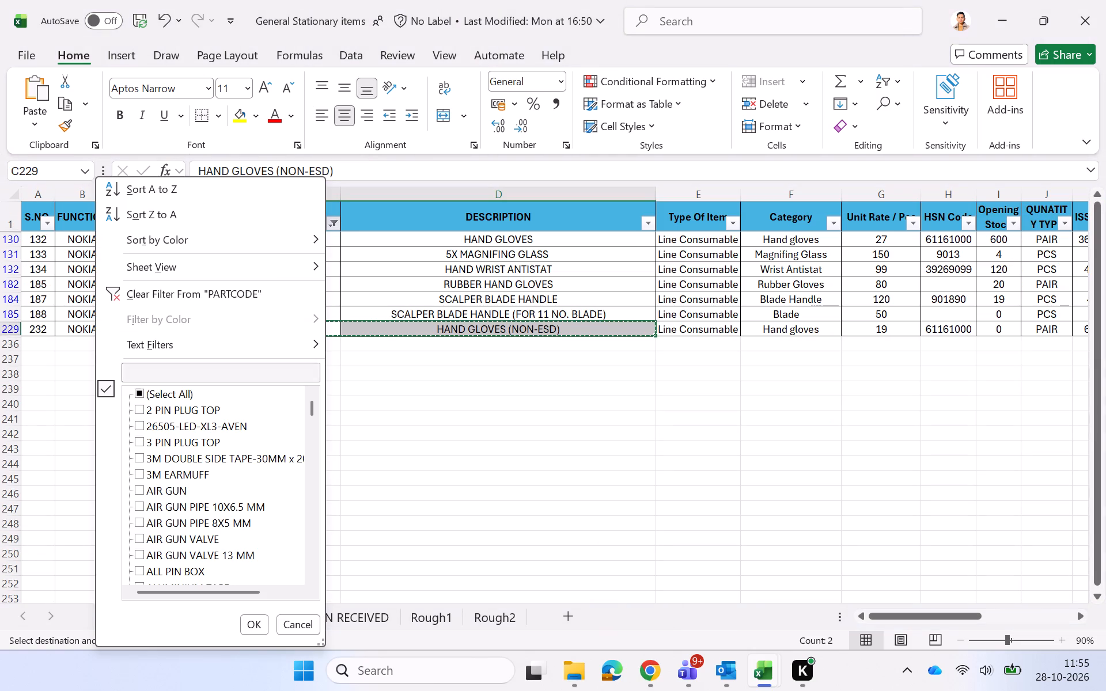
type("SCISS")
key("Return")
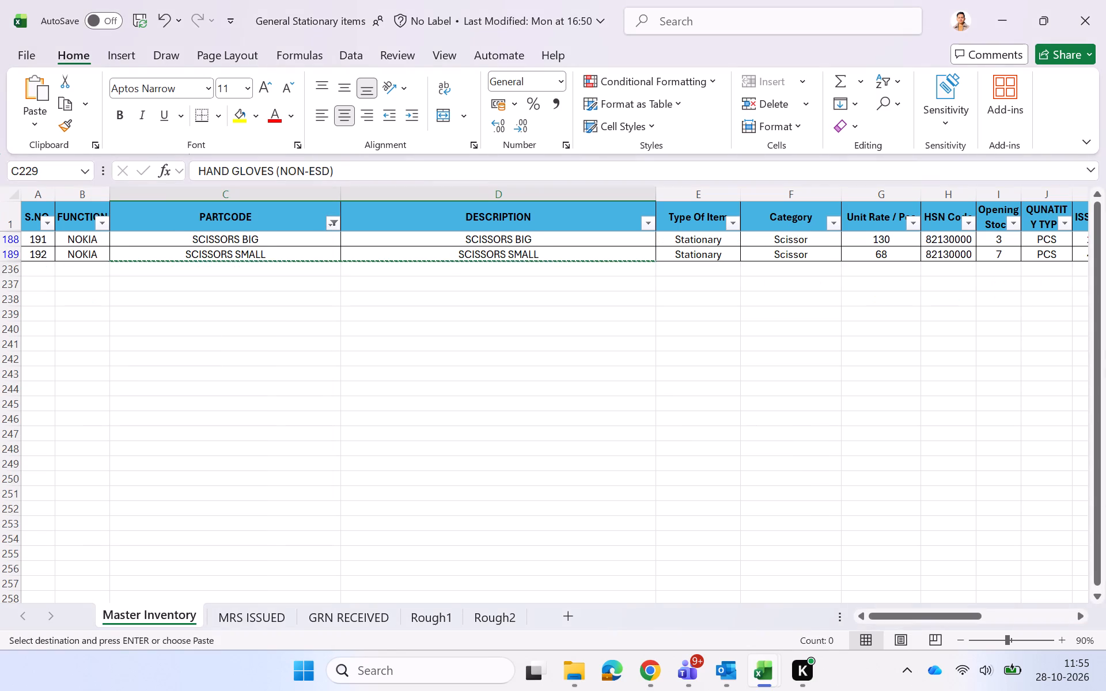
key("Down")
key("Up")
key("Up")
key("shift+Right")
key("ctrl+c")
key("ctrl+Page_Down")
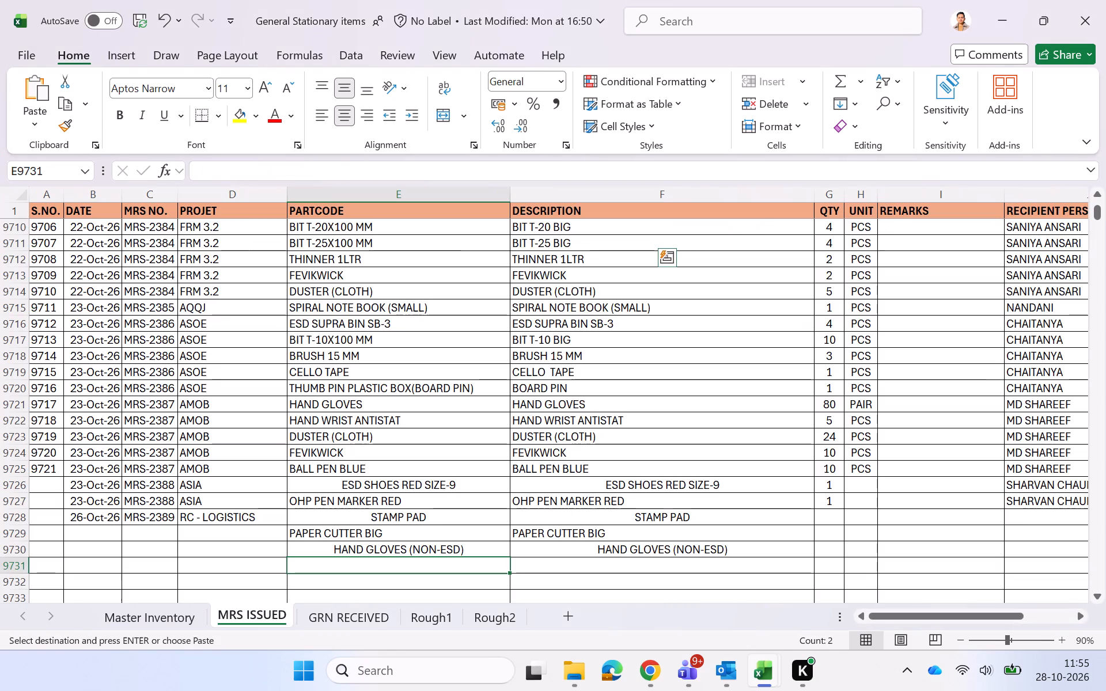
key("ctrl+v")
Enter the quantities 1, 5, 80 and 1 for the MRS-2389 items in rows 9728 to 9731.
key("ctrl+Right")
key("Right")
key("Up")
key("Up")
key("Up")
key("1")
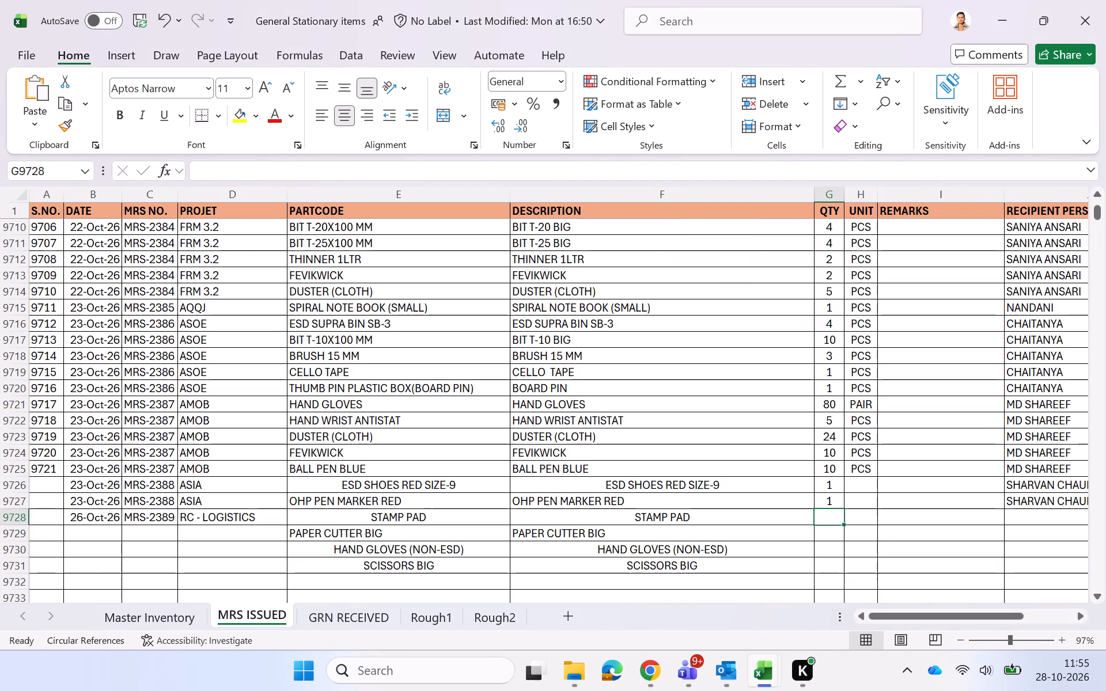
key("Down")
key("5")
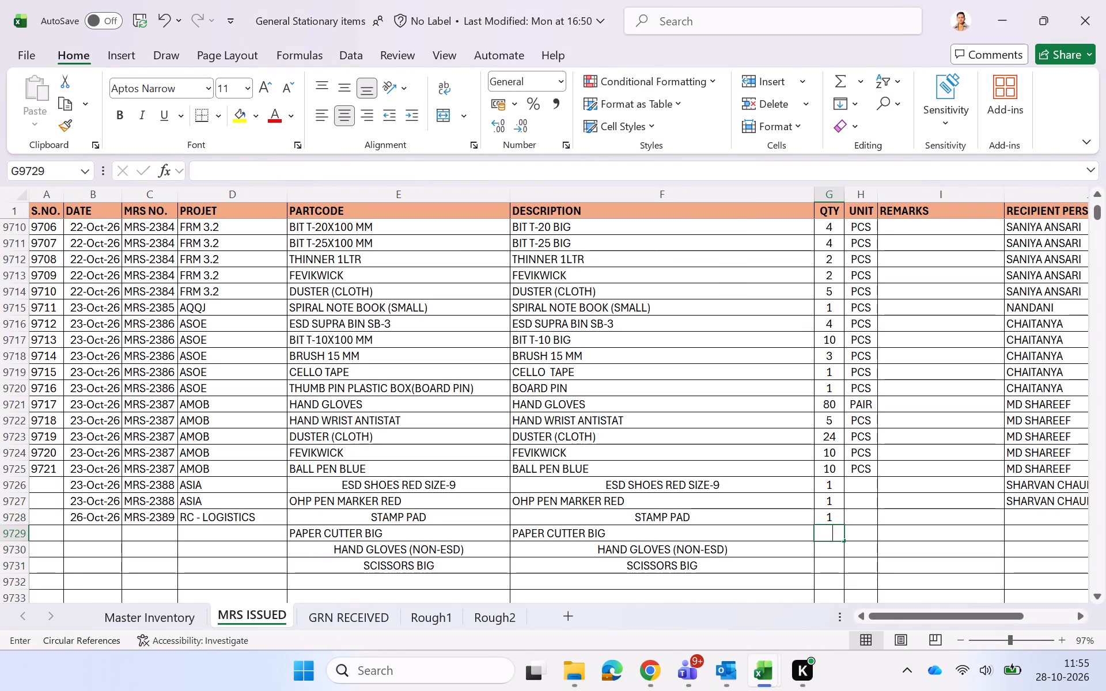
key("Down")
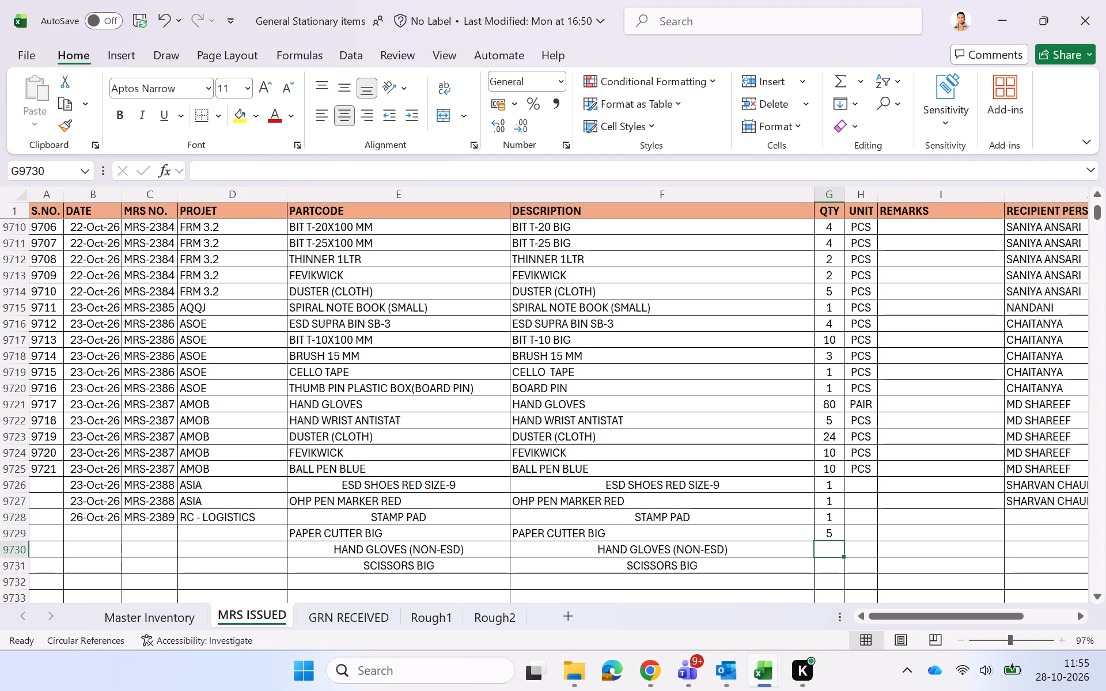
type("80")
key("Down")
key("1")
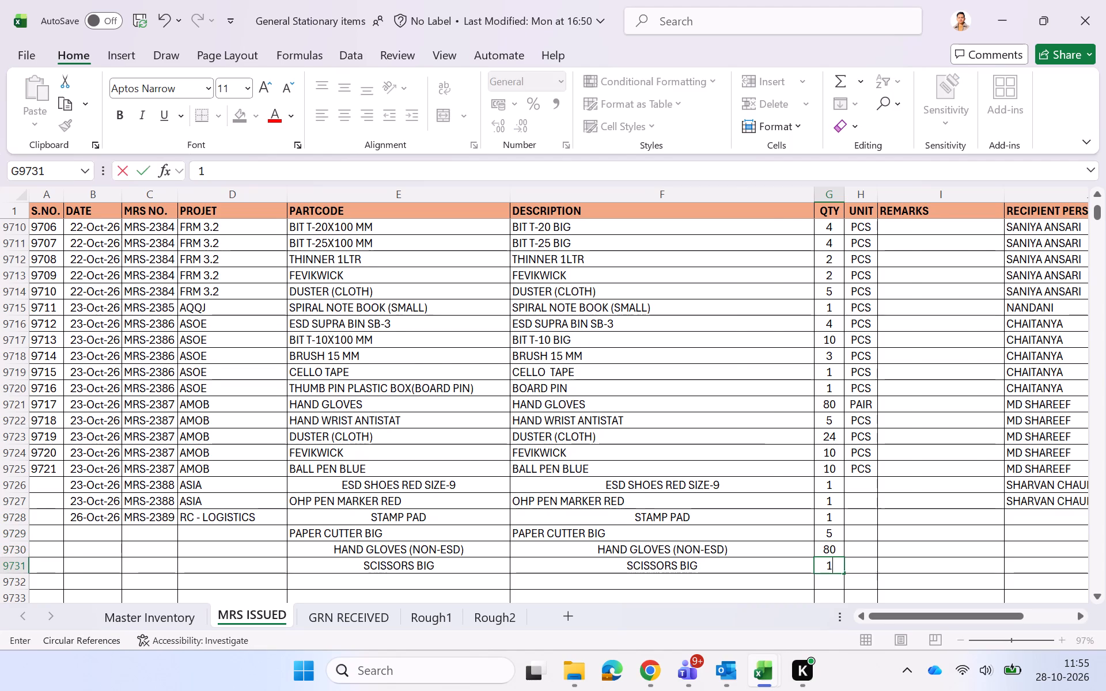
Enter the recipient person's name for STAMP PAD in row 9728 and fill it down through row 9731.
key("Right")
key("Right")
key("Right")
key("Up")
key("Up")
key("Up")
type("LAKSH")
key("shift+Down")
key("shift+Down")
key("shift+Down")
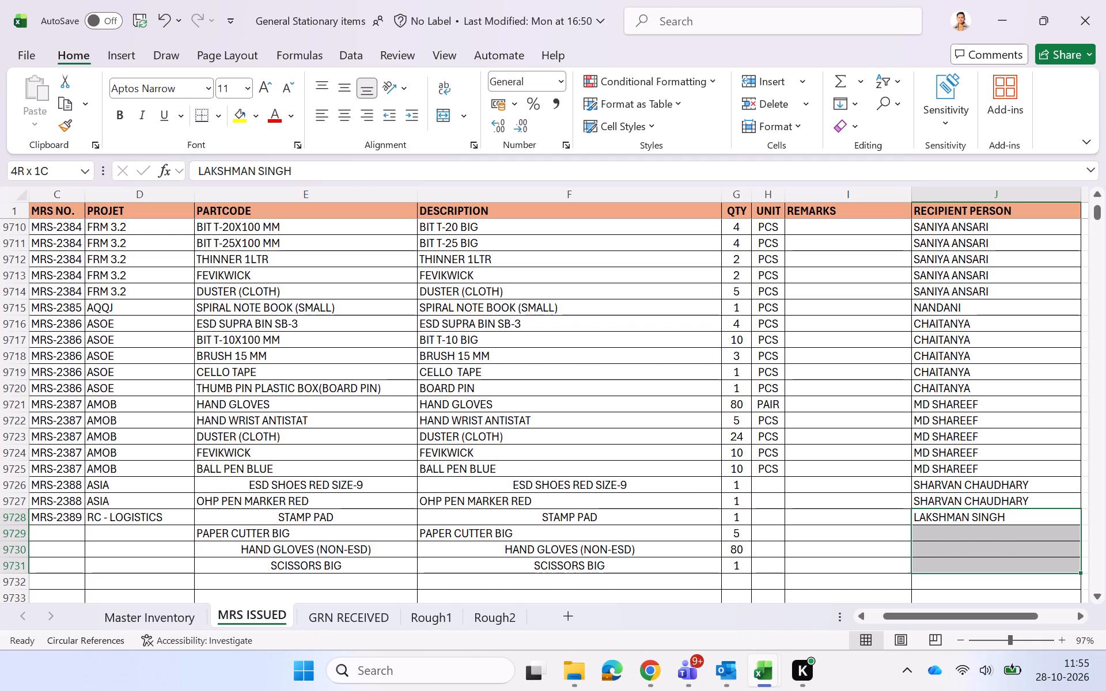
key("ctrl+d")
Fill the date 26-Oct-26, MRS-2389 and project RC - LOGISTICS from row 9728 down through row 9731.
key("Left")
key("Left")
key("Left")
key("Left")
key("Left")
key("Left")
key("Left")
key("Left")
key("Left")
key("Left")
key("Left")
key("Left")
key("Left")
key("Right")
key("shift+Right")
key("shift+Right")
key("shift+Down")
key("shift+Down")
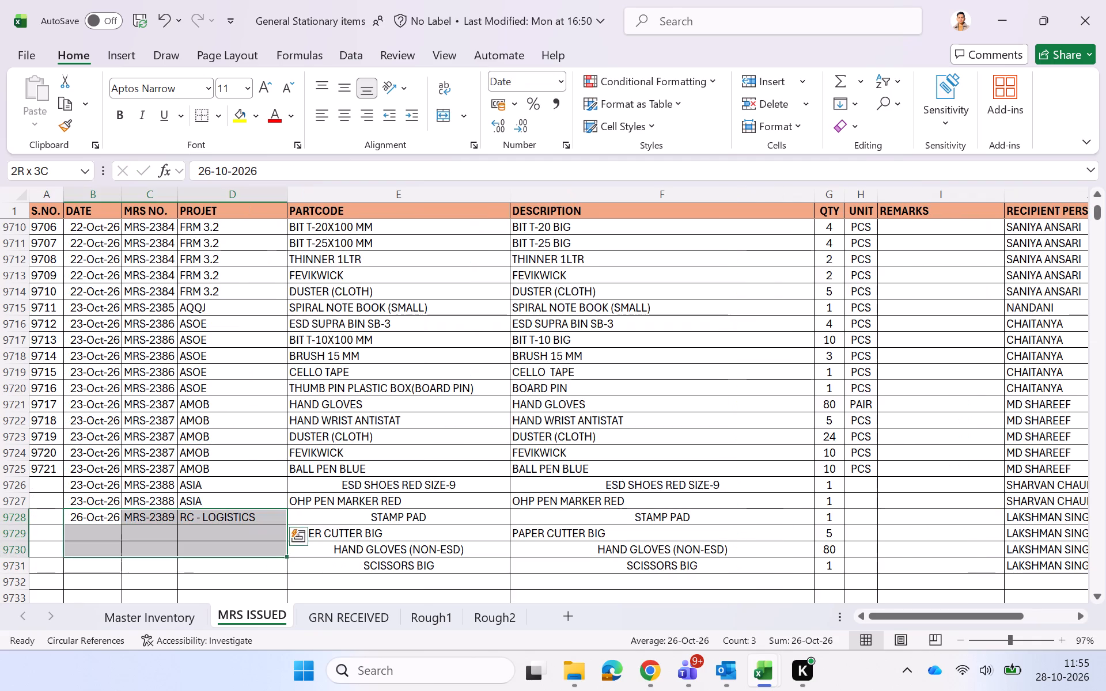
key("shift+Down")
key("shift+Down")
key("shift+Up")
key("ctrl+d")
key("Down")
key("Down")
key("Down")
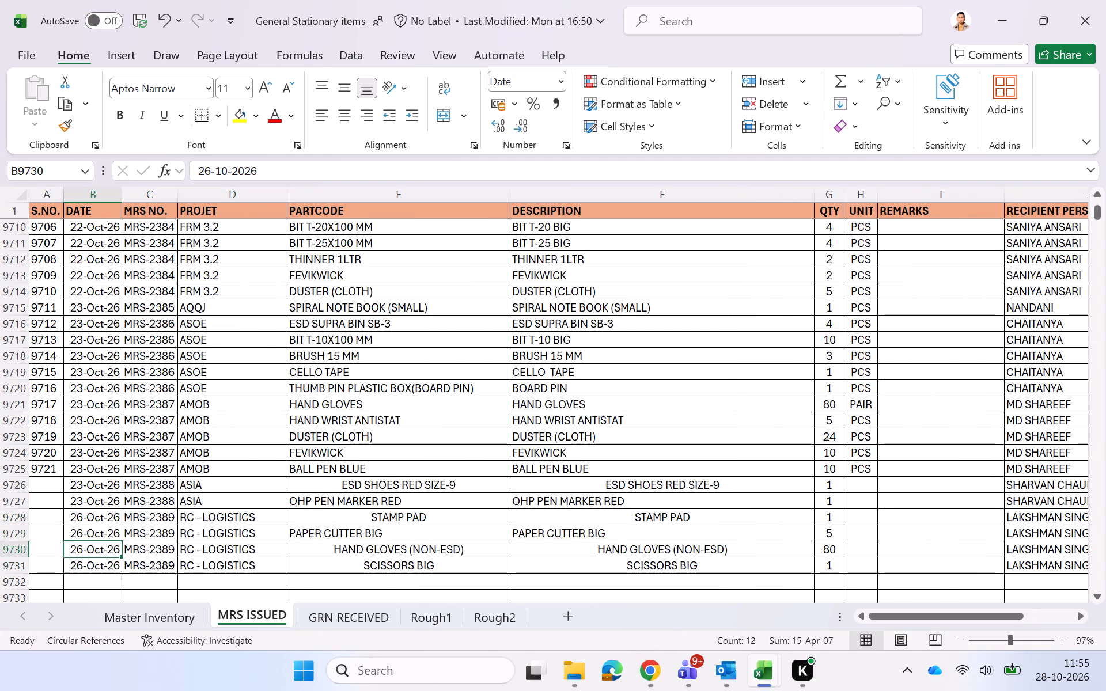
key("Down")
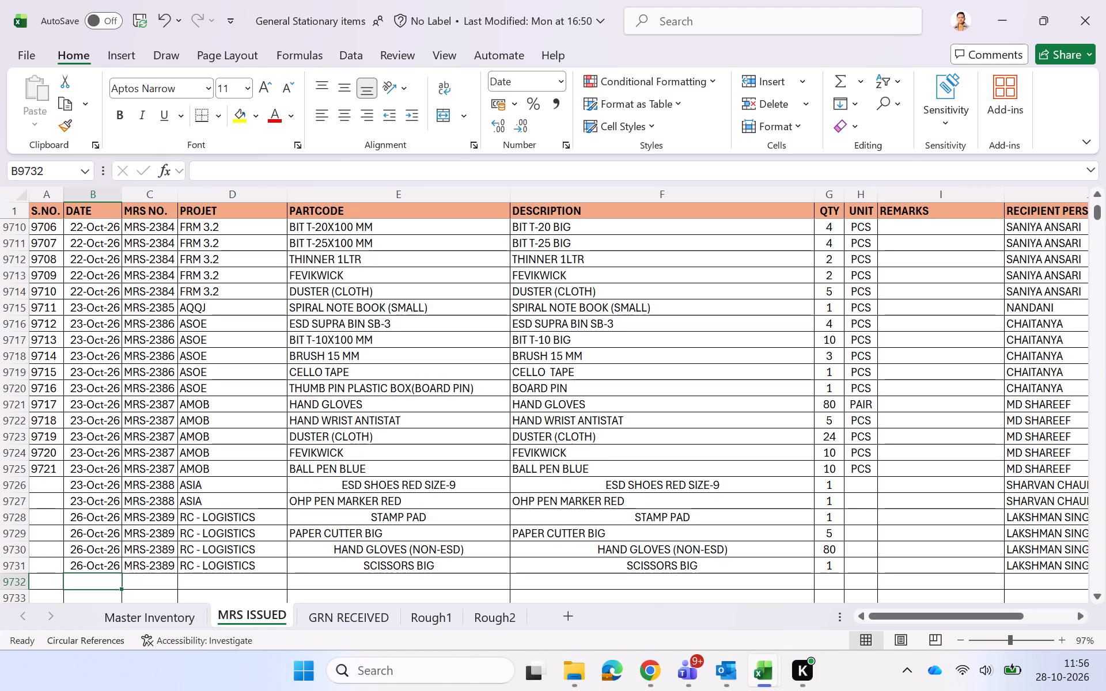
Start the next issue in row 9732 with date 26-Oct-26, MRS number MRS-2390 and project AMBER.
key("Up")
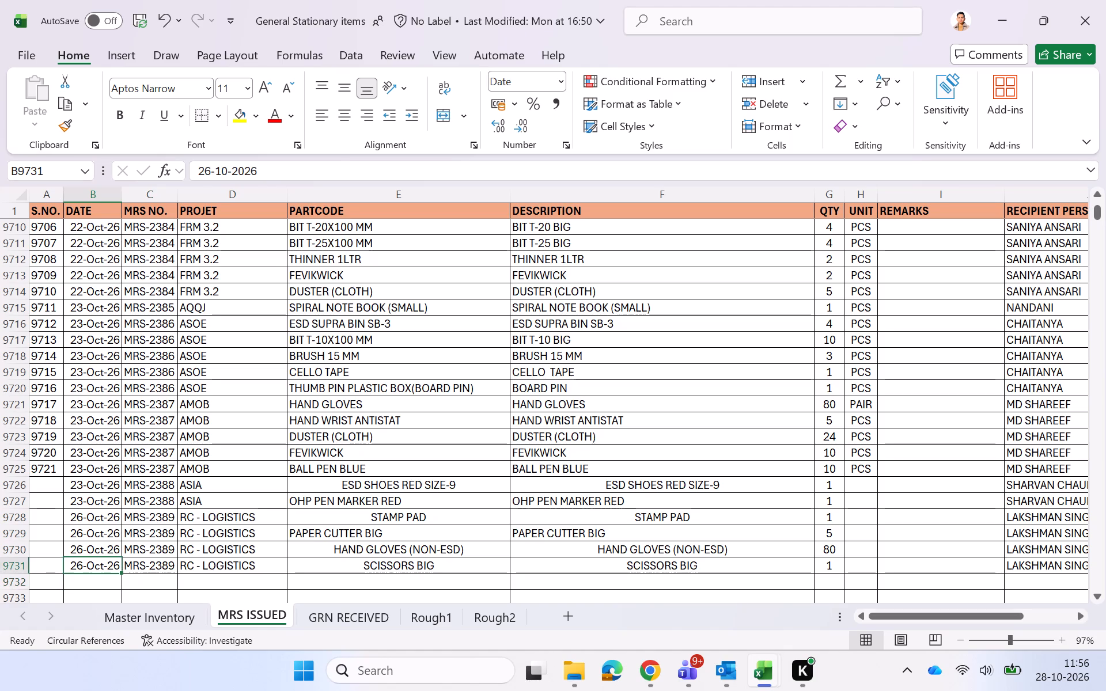
scroll(211, 372, "down", 1)
key("ctrl+c")
key("Down")
key("ctrl+v")
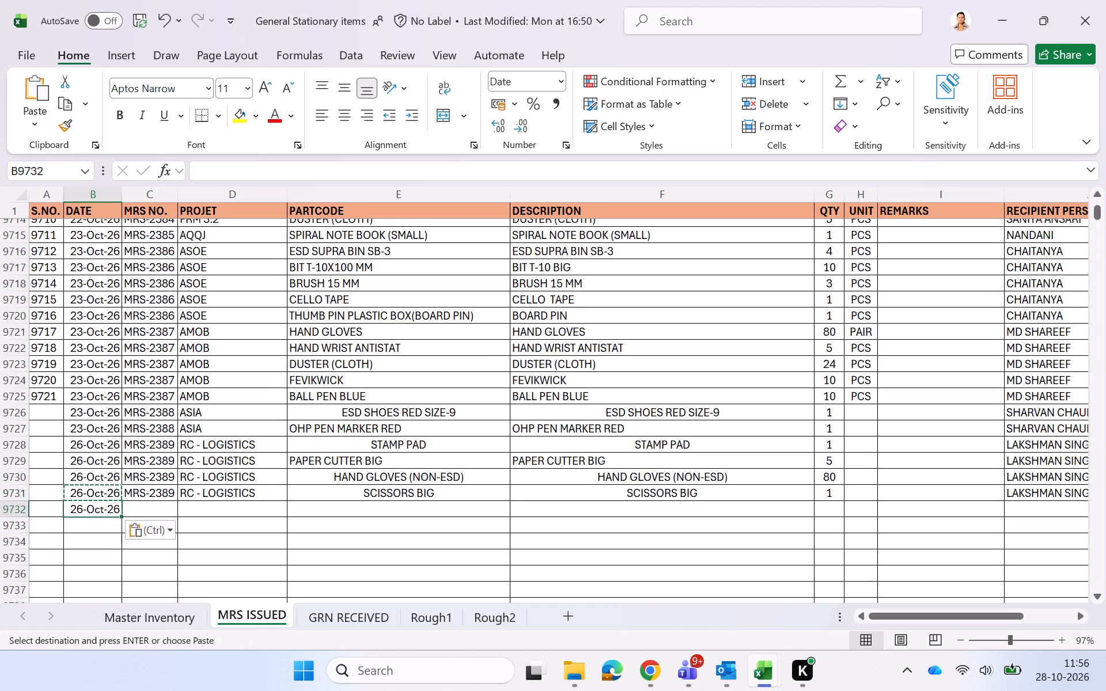
left_click(137, 496)
double_click(175, 499)
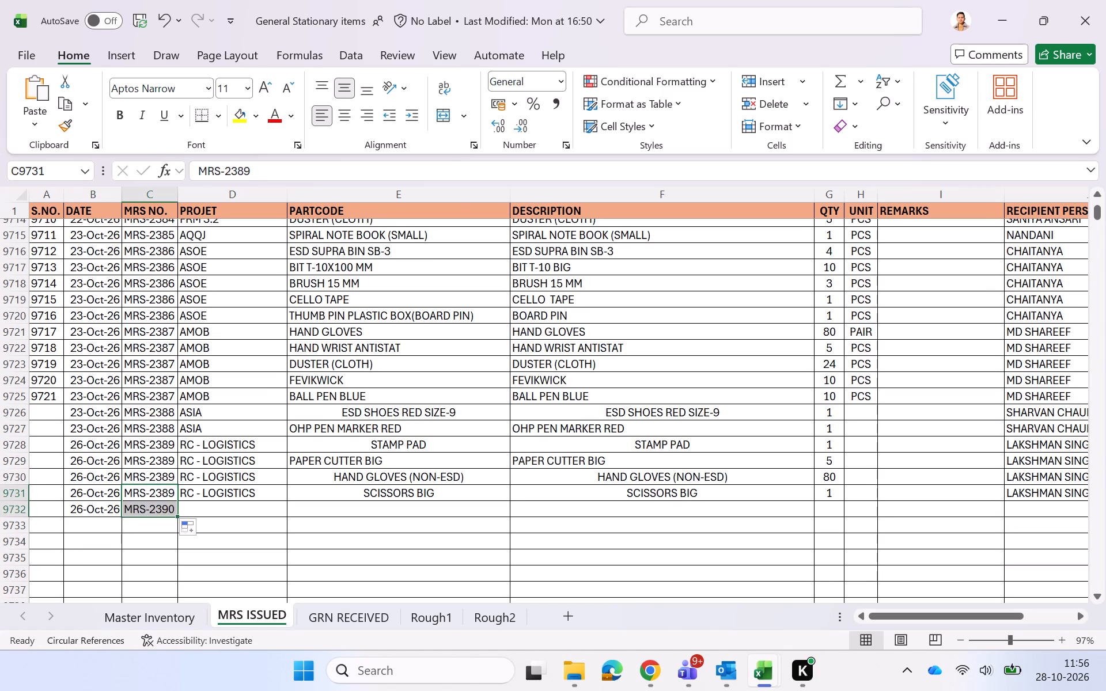
left_click(232, 518)
key("Up")
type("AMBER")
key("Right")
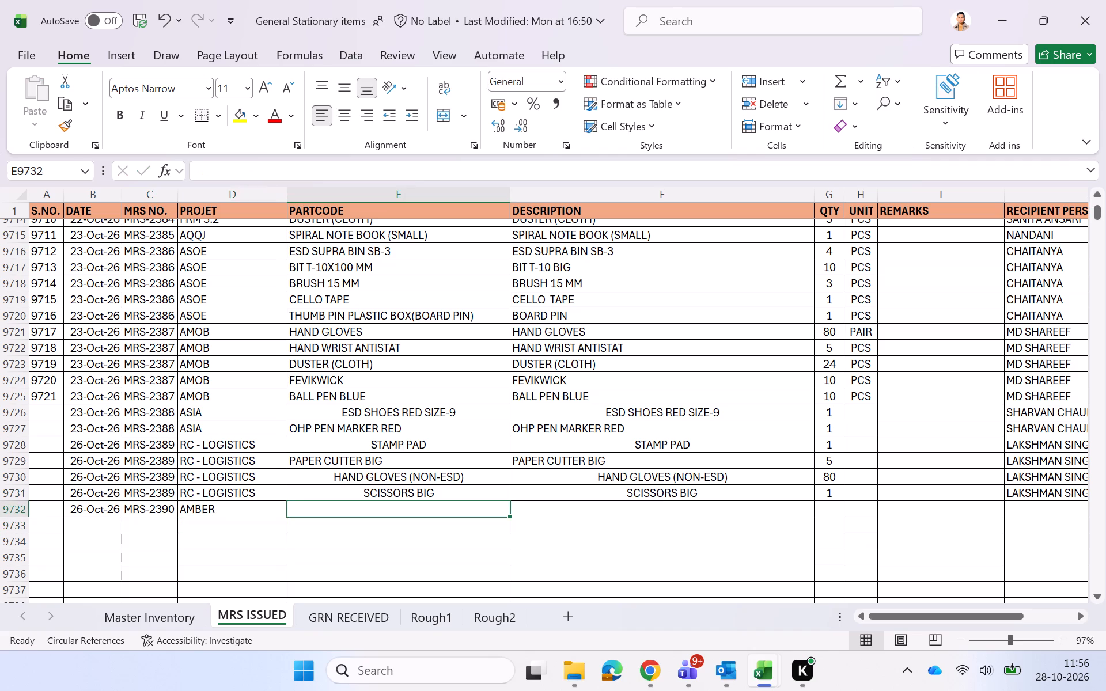
Copy the HAND GLOVES partcode and description from row 9721 into row 9732.
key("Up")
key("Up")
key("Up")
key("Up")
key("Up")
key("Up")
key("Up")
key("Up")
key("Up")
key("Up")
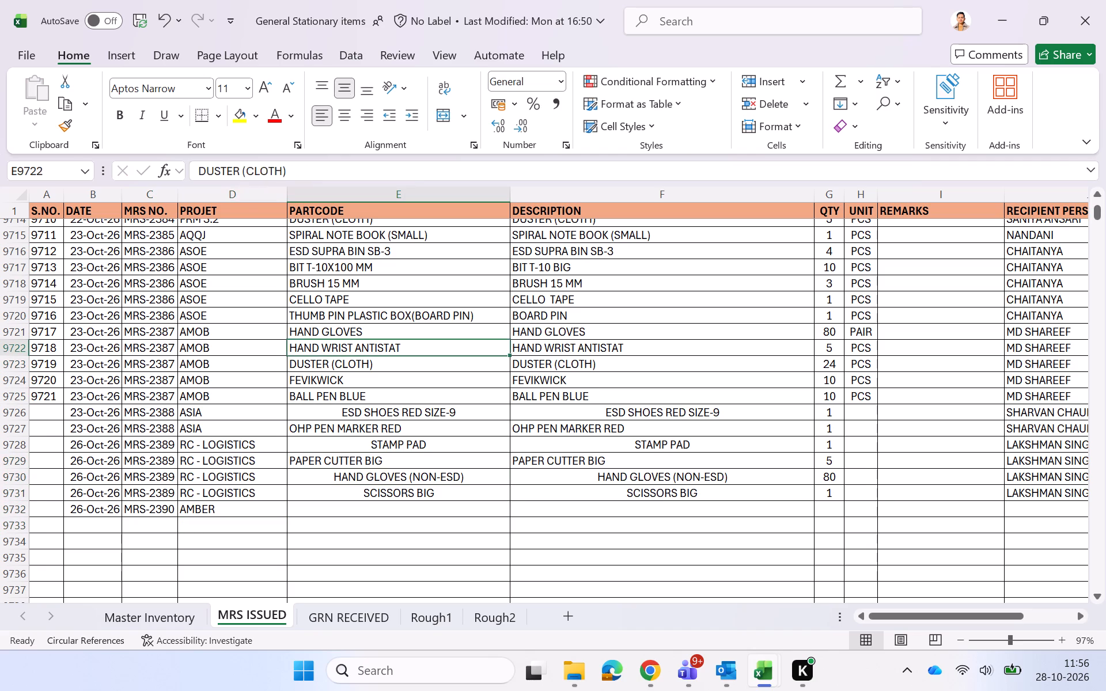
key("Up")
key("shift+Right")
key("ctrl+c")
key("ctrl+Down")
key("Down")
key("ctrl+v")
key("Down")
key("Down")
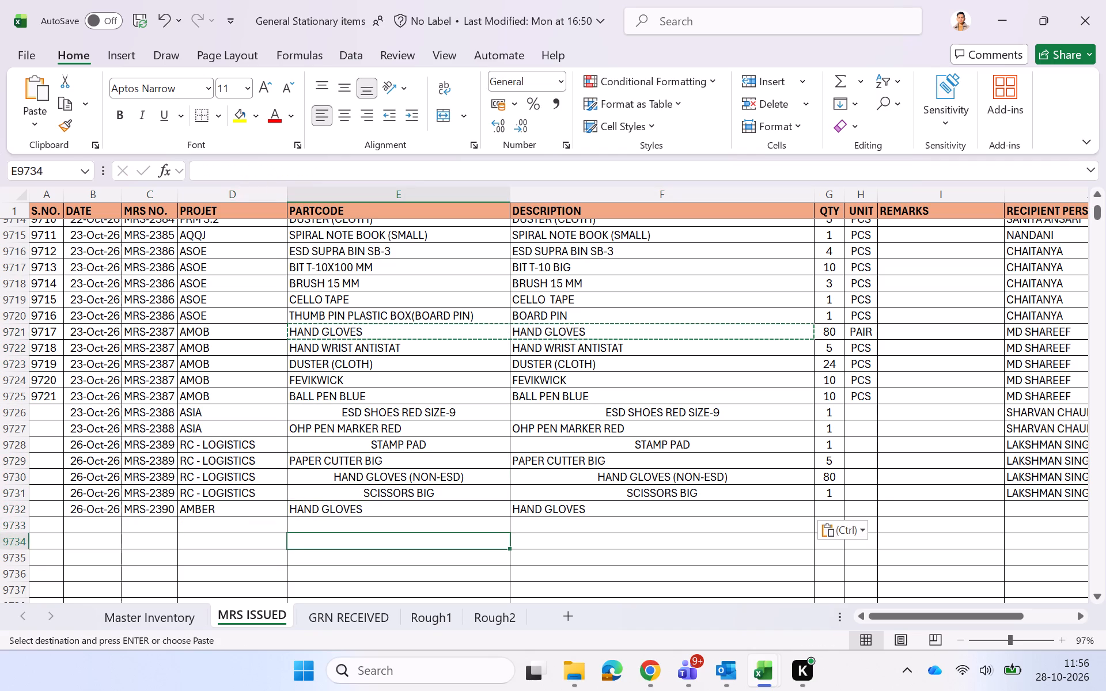
Look through the recorded partcodes from row 9720 to row 9732 for the next MRS-2390 item.
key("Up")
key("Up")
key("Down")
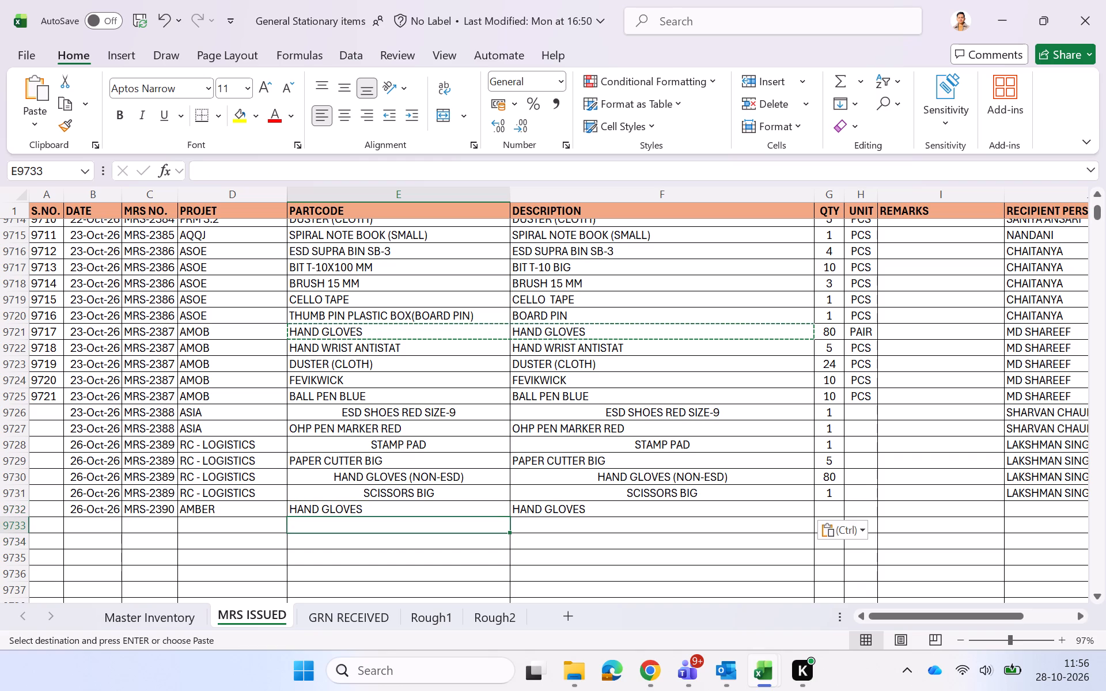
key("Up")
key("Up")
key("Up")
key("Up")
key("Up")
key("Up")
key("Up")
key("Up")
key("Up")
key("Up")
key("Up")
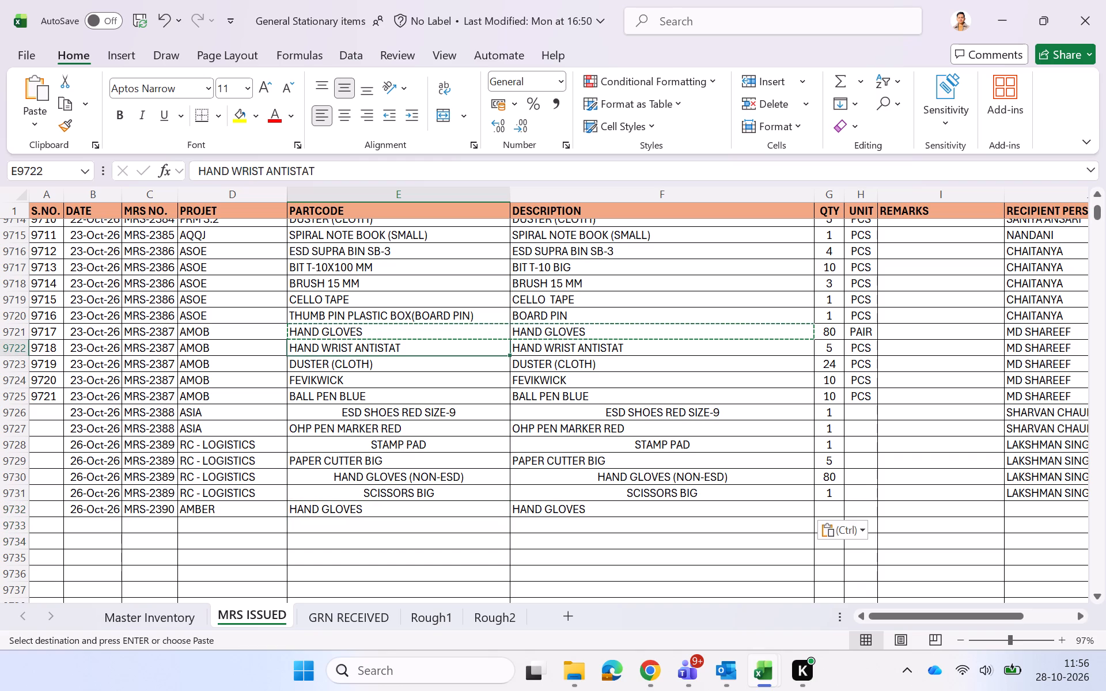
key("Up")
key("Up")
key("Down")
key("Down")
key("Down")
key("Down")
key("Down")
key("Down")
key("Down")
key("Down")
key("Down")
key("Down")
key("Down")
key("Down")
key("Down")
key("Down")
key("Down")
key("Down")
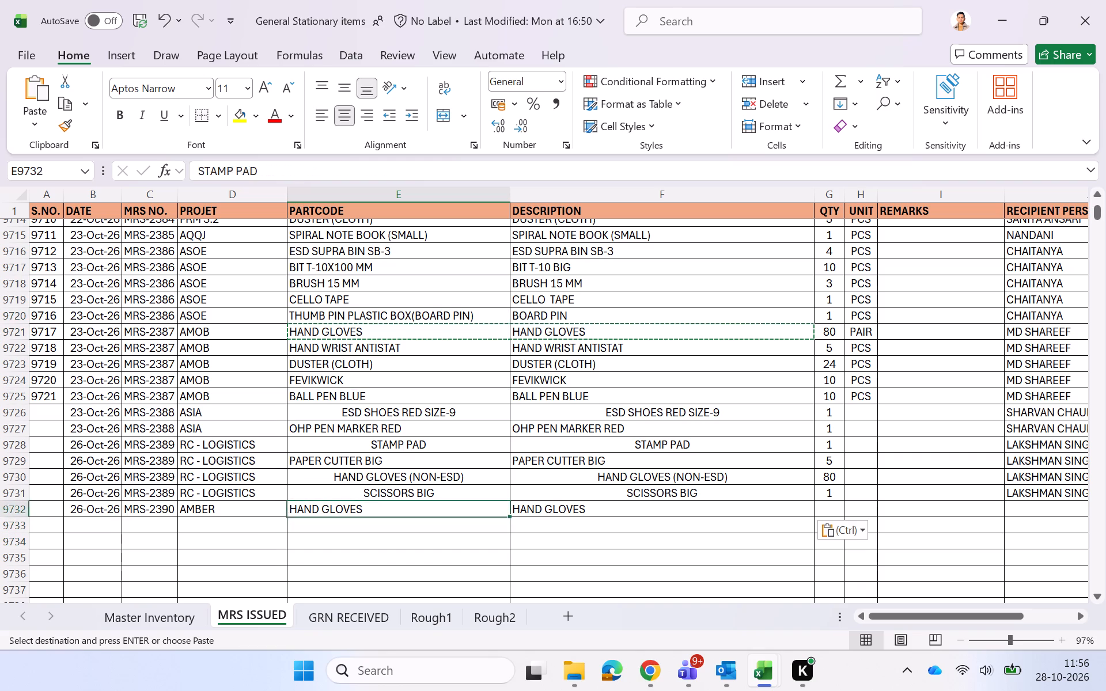
Find THINN in the issue records and copy the THINNER 1LTR partcode and description from row 2172 into row 9733.
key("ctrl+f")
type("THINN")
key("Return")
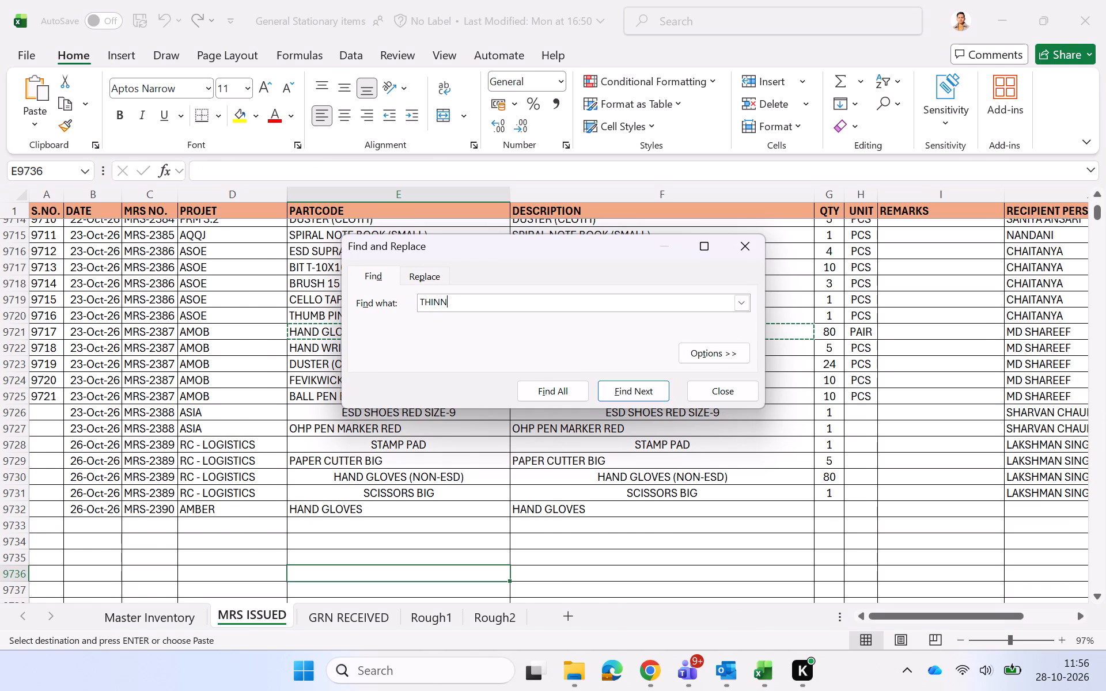
left_click(729, 374)
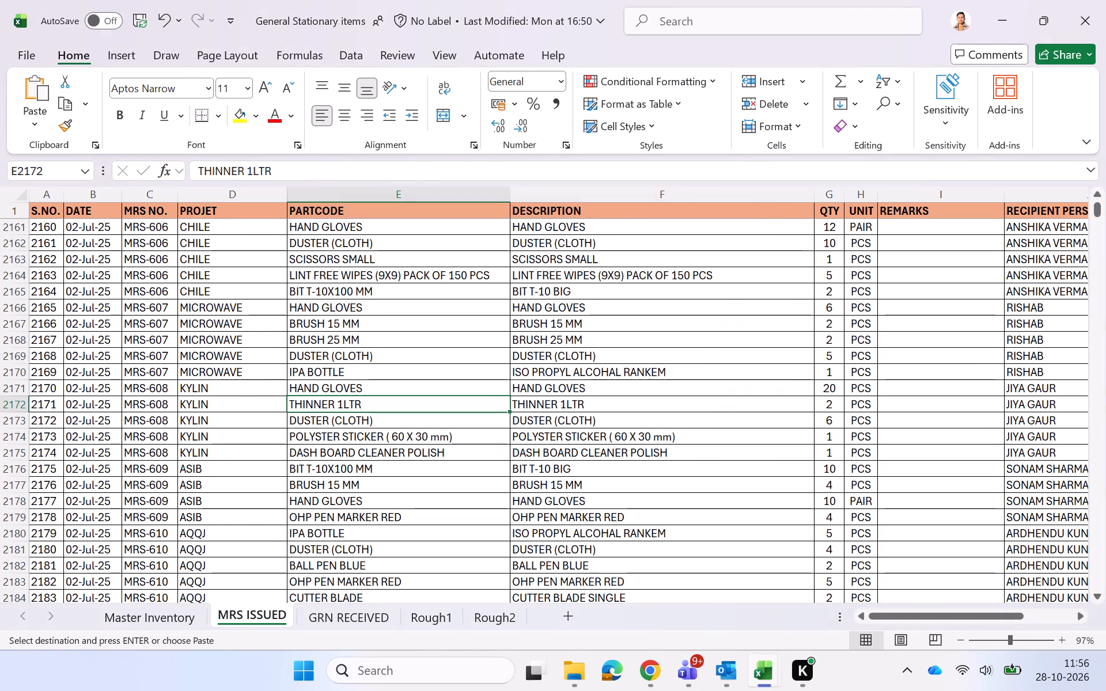
key("shift+Right")
key("ctrl+c")
key("ctrl+Down")
key("Down")
key("ctrl+v")
key("Down")
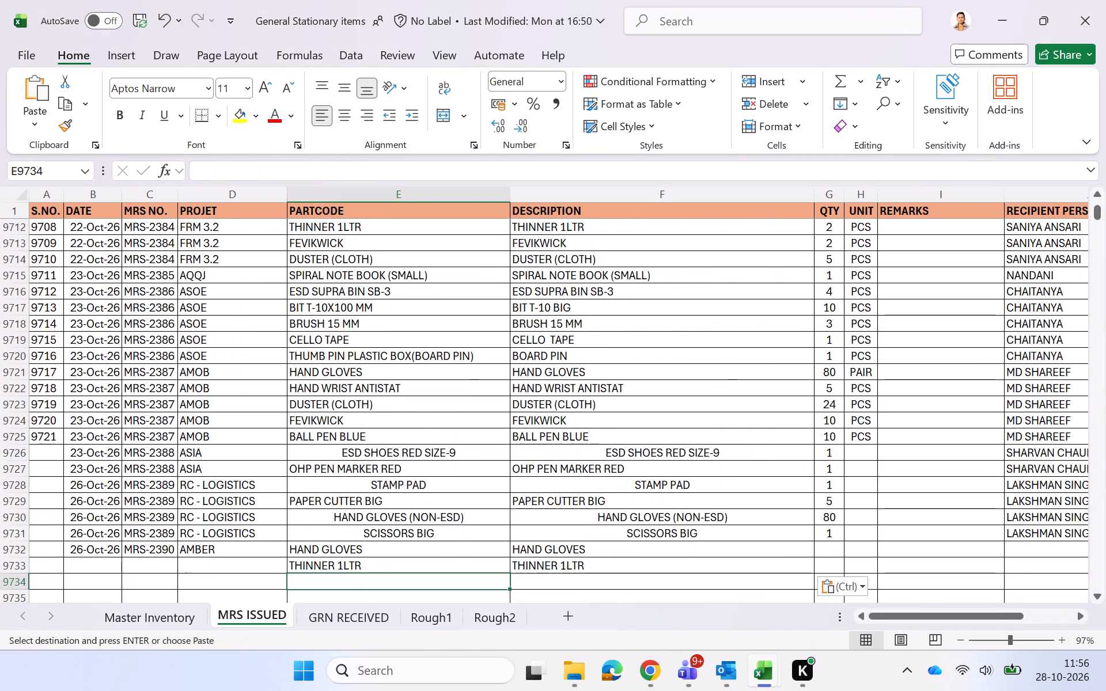
Look through the recorded partcodes in rows 9706 to 9733 for another item to reuse under MRS-2390.
key("Up")
key("Up")
key("Up")
key("Up")
key("Up")
key("Up")
key("Up")
key("Up")
key("Up")
key("Up")
key("Up")
key("Up")
key("Up")
key("Up")
key("Up")
key("Up")
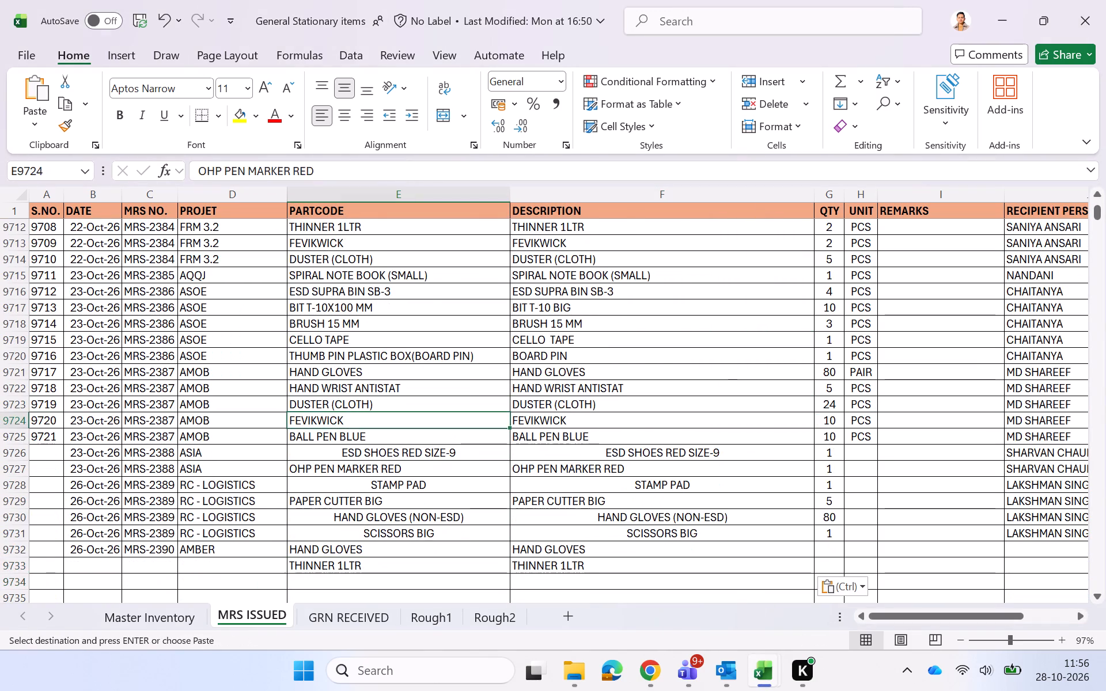
key("Down")
key("Up")
key("Up")
key("Up")
key("Up")
key("Up")
key("Up")
key("Up")
key("Up")
key("Up")
key("Up")
key("Up")
key("Up")
key("Up")
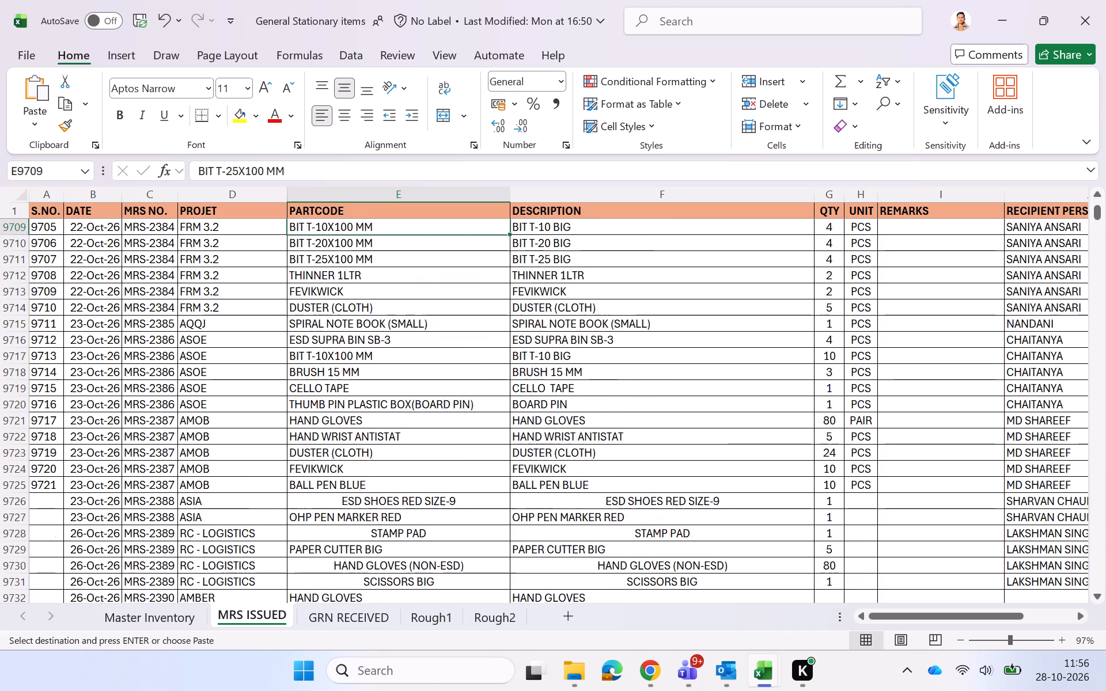
key("Down")
key("Down")
key("Down")
key("Down")
key("Down")
key("Down")
key("Down")
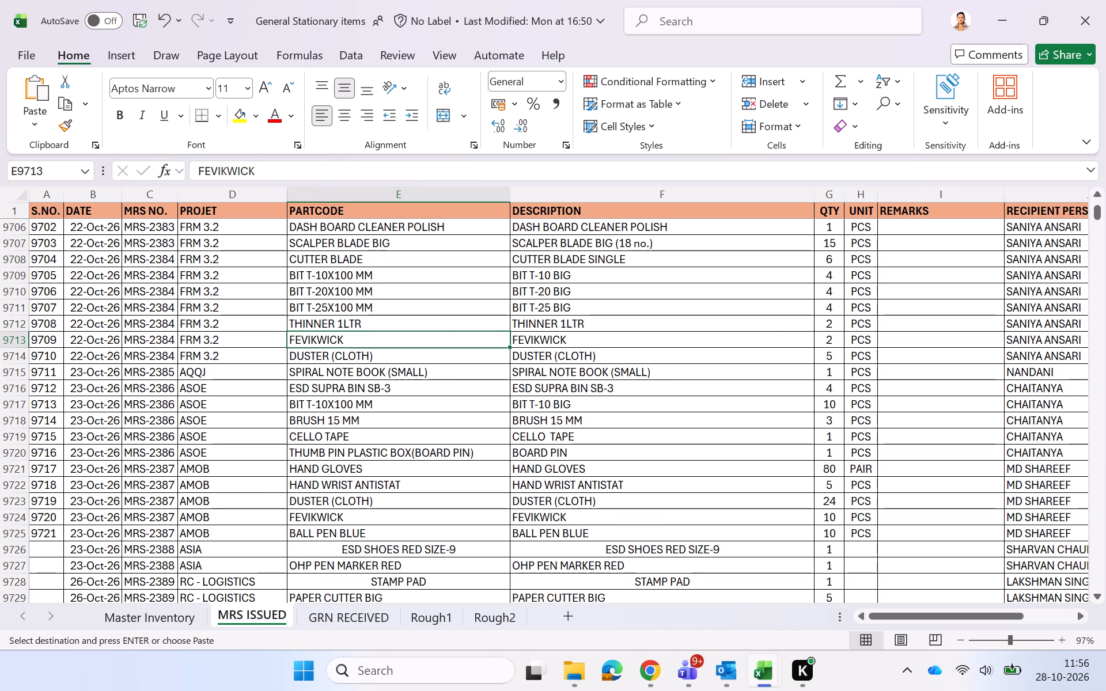
Copy the IPA BOTTLE partcode and its ISO PROPYL ALCOHAL RANKEM description from row 9697 into row 9734.
key("ctrl+f")
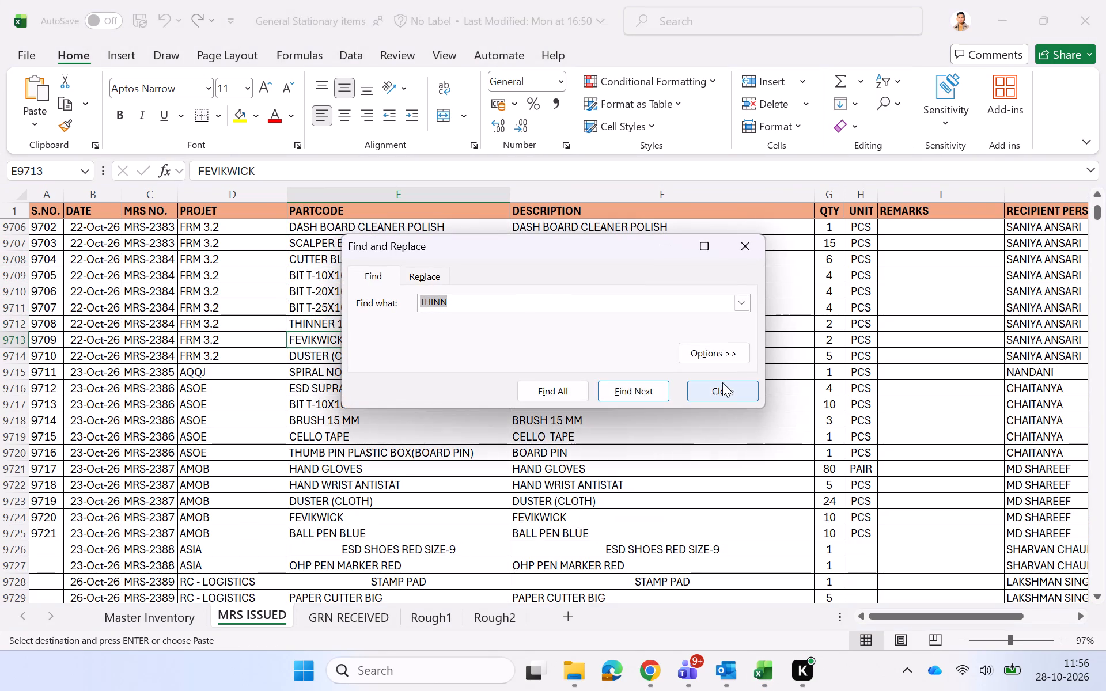
left_click(721, 384)
scroll(449, 408, "up", 2)
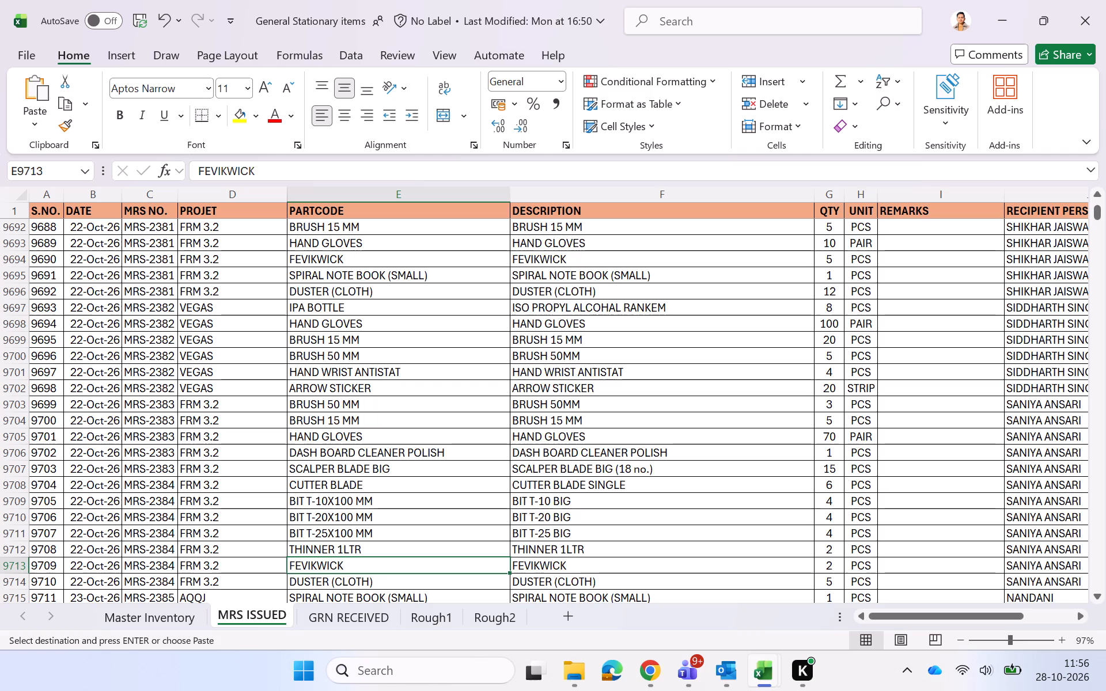
left_click(406, 316)
key("Up")
key("shift+Right")
key("ctrl+c")
key("ctrl+Down")
key("Down")
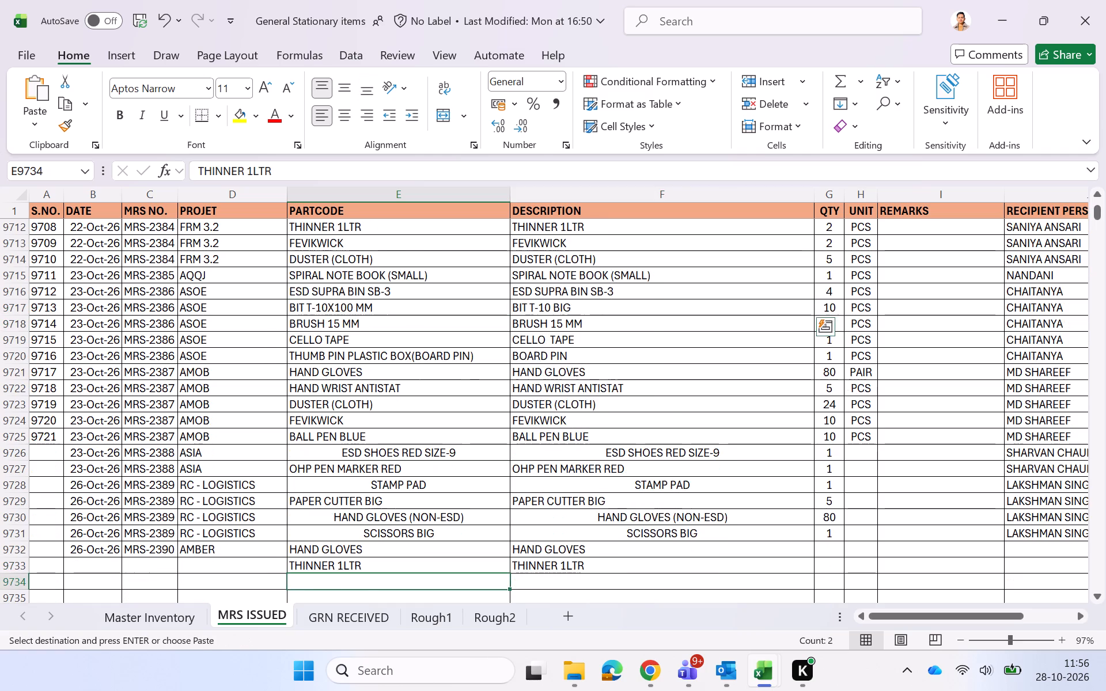
key("ctrl+v")
key("Down")
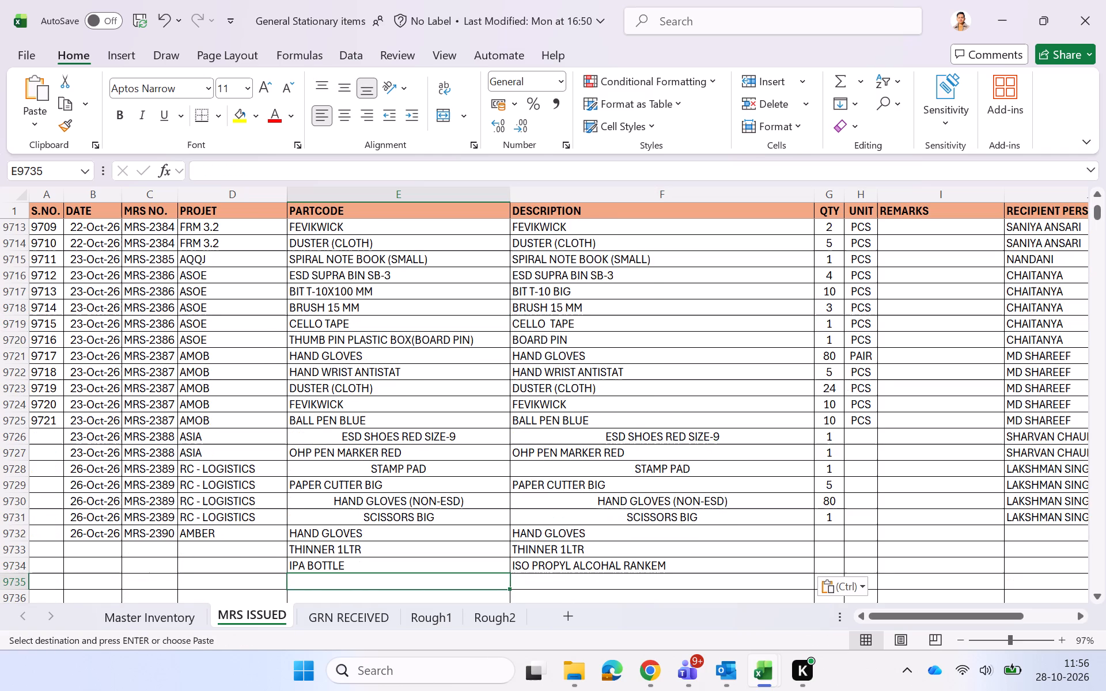
key("Down")
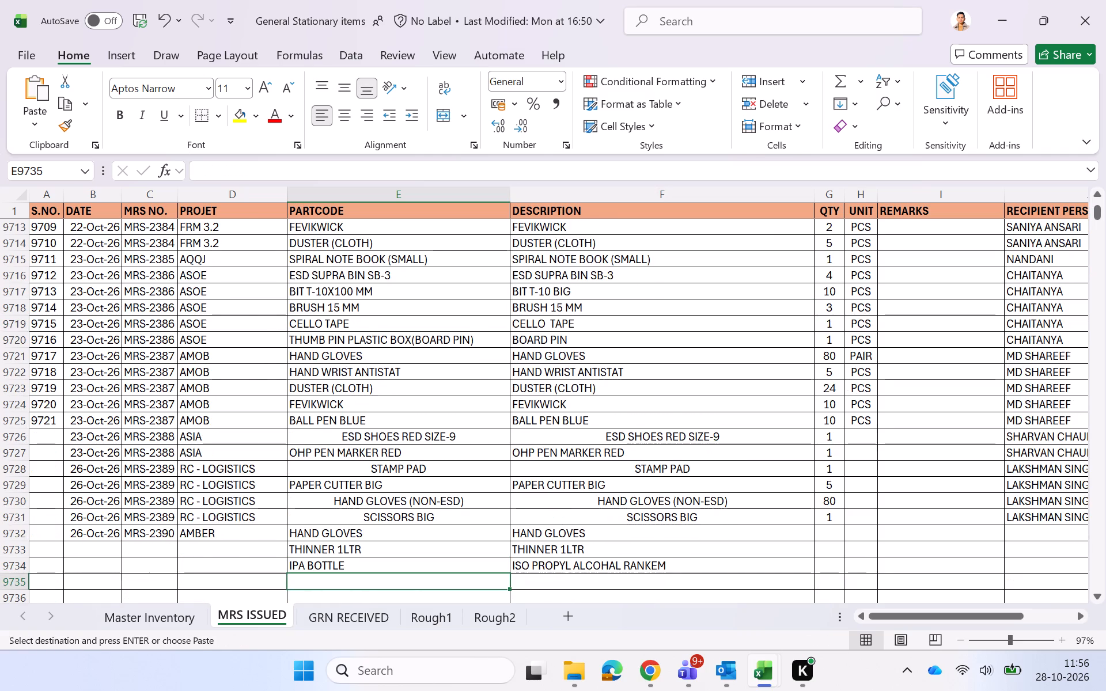
key("Up")
key("Up")
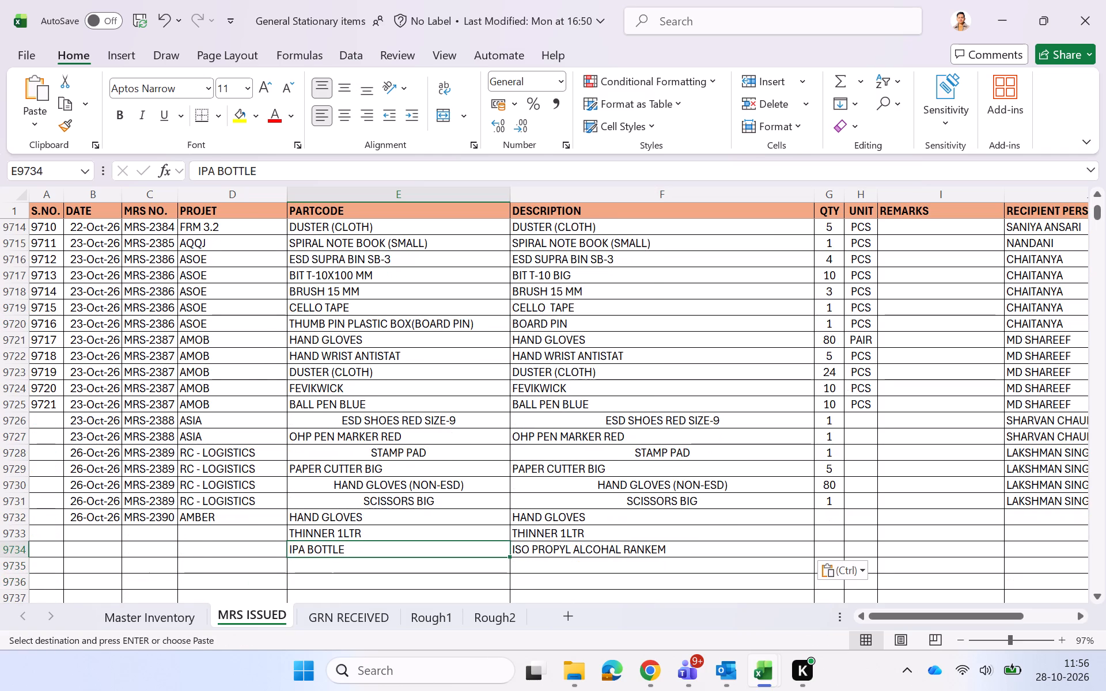
Search the MRS ISSUED records for GRL and GEL.
key("Down")
key("Down")
key("ctrl+f")
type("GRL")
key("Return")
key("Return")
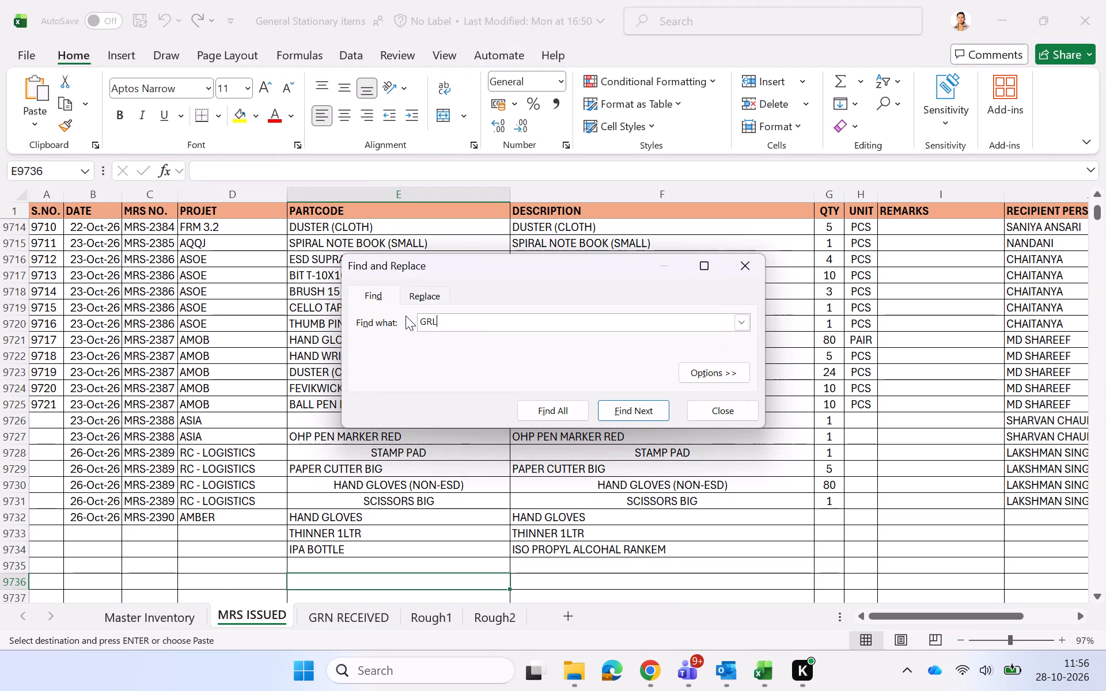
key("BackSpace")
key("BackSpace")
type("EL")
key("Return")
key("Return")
left_click(723, 417)
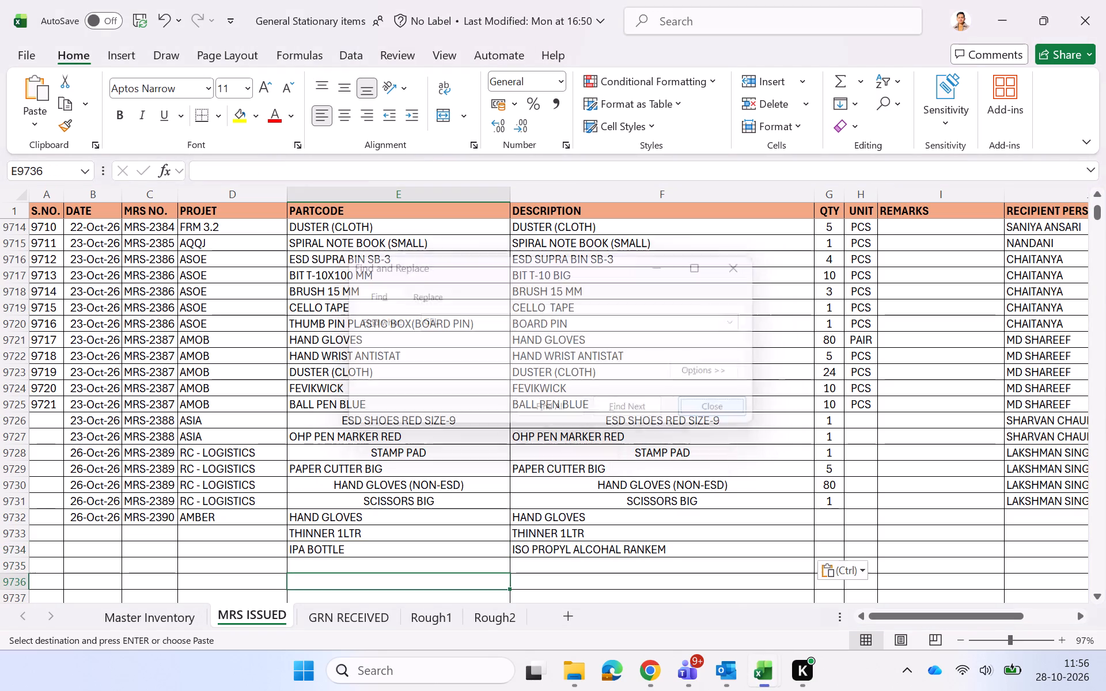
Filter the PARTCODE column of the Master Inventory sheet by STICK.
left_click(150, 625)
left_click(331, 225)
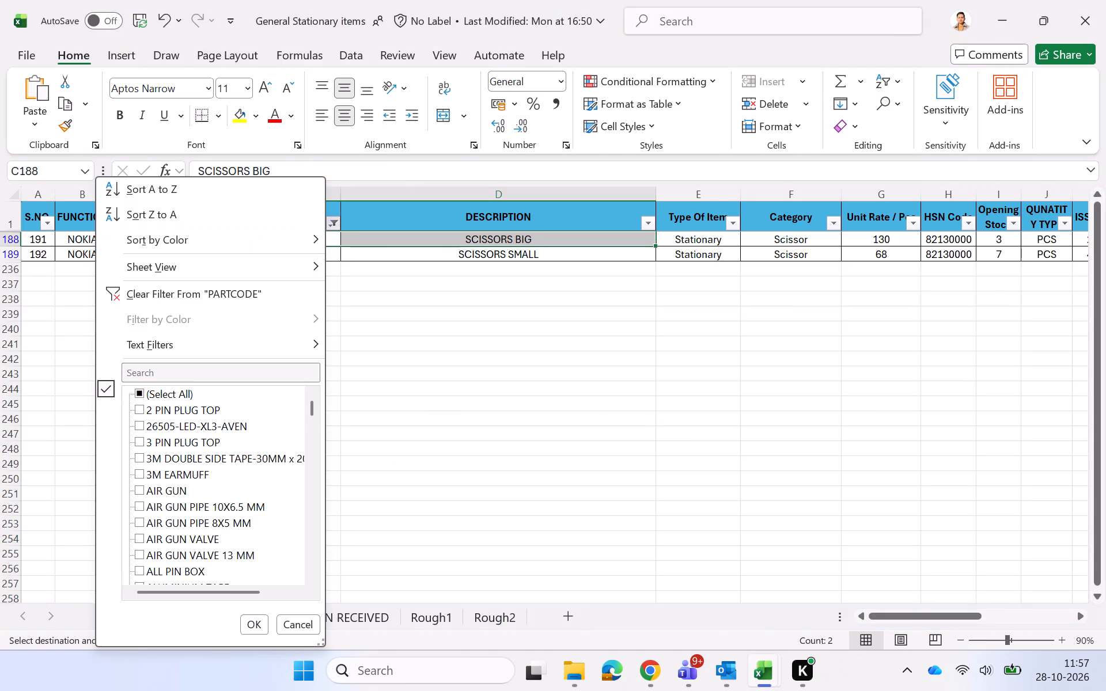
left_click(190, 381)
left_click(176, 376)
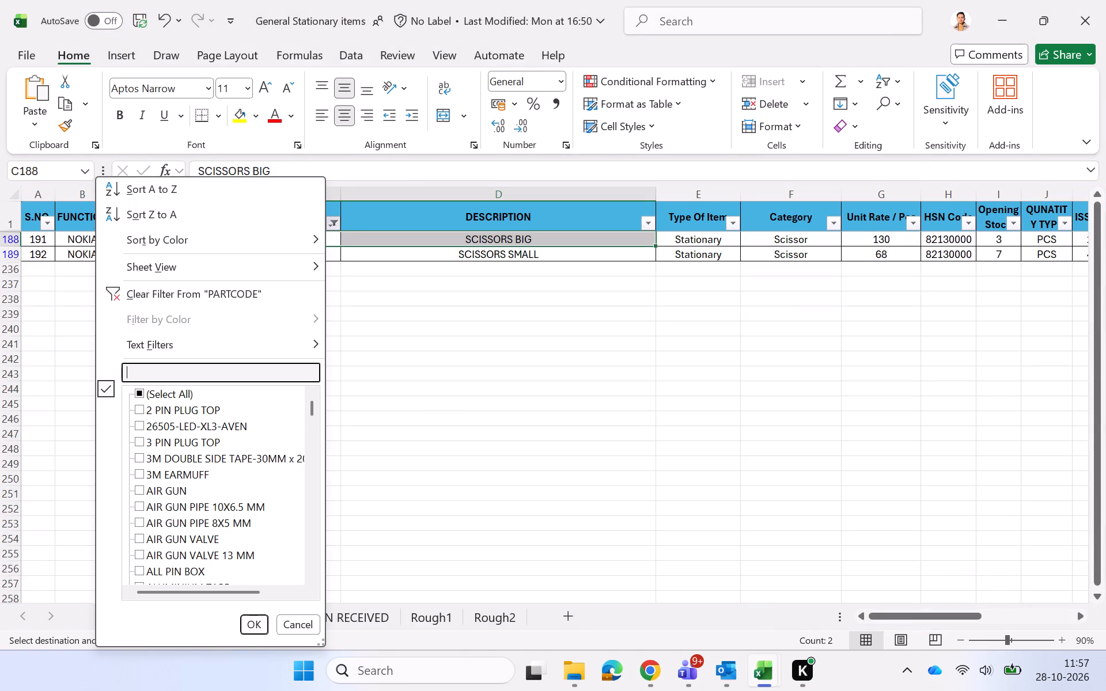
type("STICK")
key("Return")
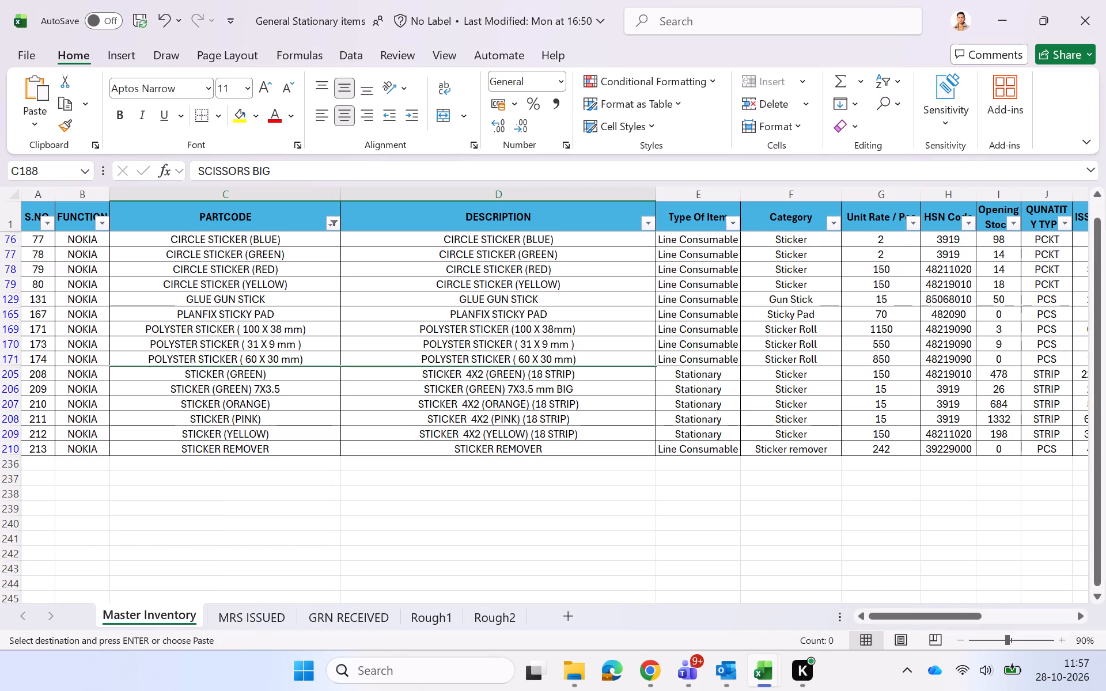
Examine the filtered sticker and stick items in Master Inventory, including their stock and location columns, for the requested item.
double_click(259, 506)
key("Up")
key("Up")
key("Up")
key("Right")
key("Right")
key("Right")
key("Right")
key("Right")
key("Right")
key("Right")
key("Right")
key("Right")
key("Right")
key("Right")
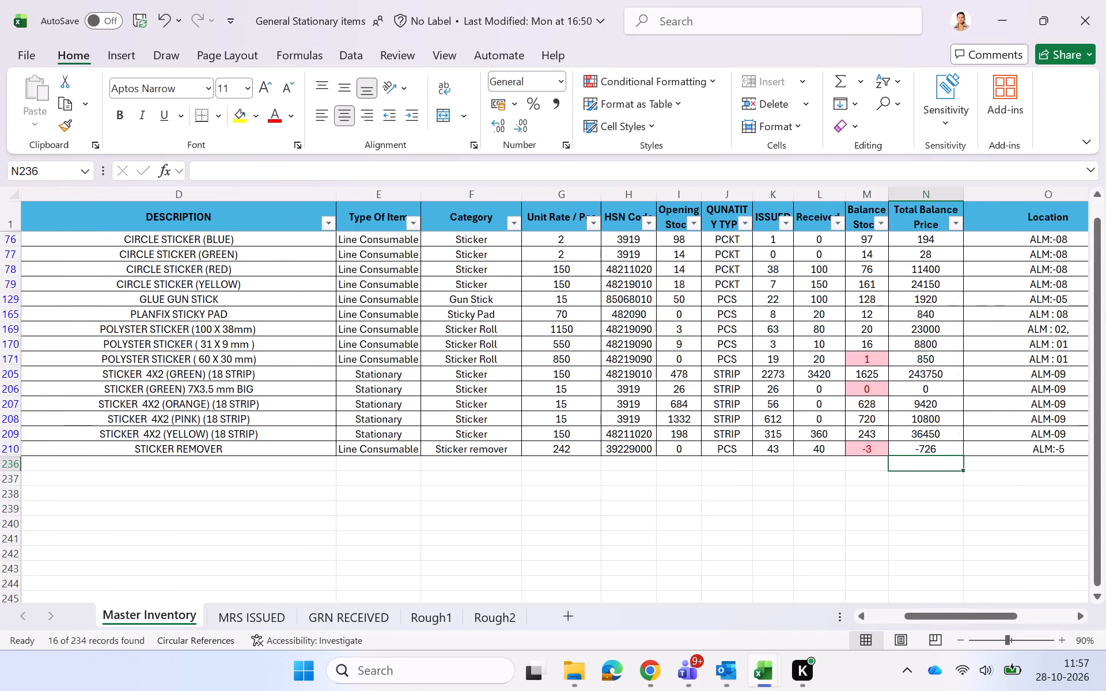
key("Left")
key("Left")
key("Left")
key("Left")
key("Left")
key("Left")
key("Left")
key("Left")
key("Left")
key("Left")
key("Left")
key("Left")
key("Left")
key("Left")
key("Left")
key("Left")
key("Left")
key("Right")
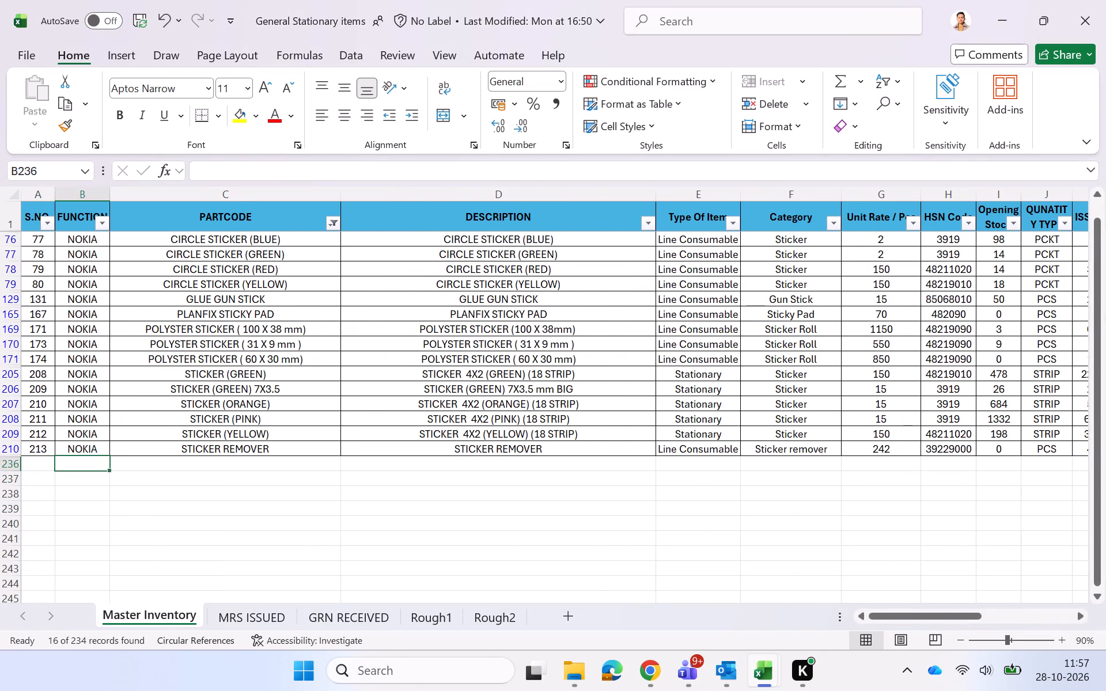
key("Right")
key("Right")
key("Left")
scroll(259, 506, "up", 1)
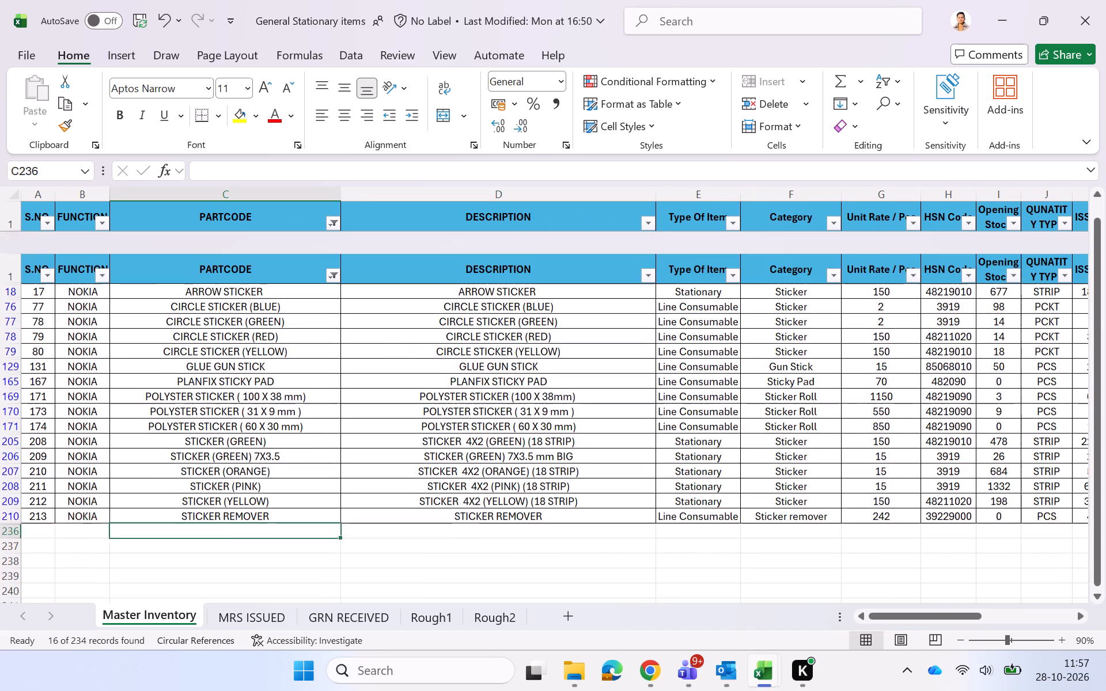
scroll(259, 506, "up", 1)
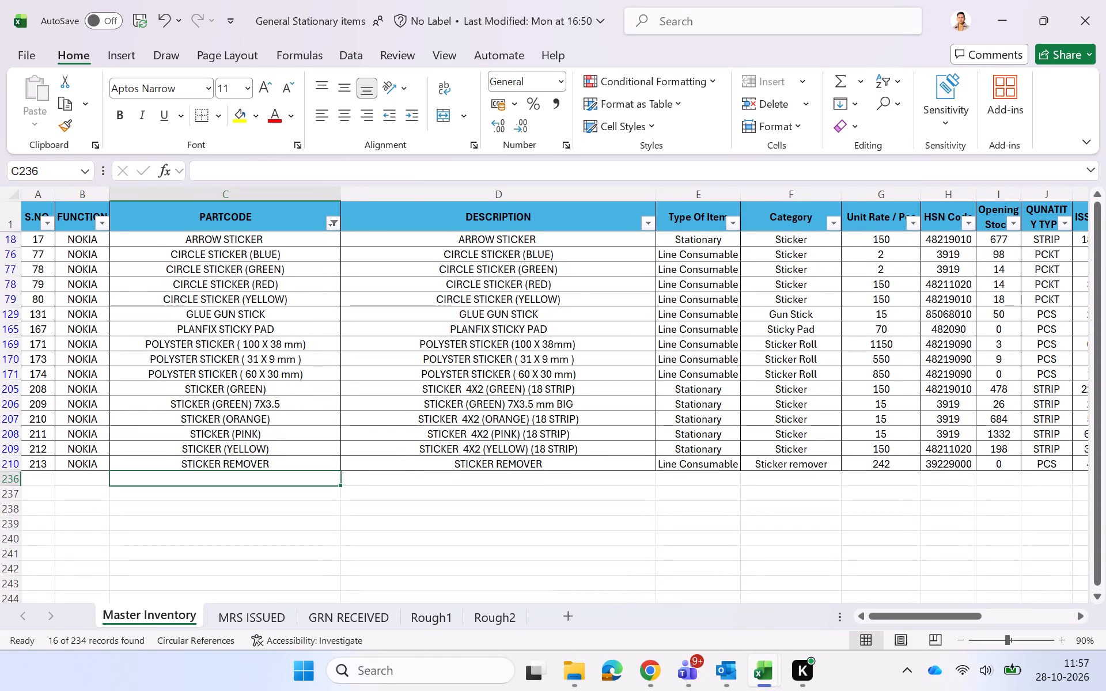
Filter the Master Inventory PARTCODE column by PLAS instead.
left_click(336, 223)
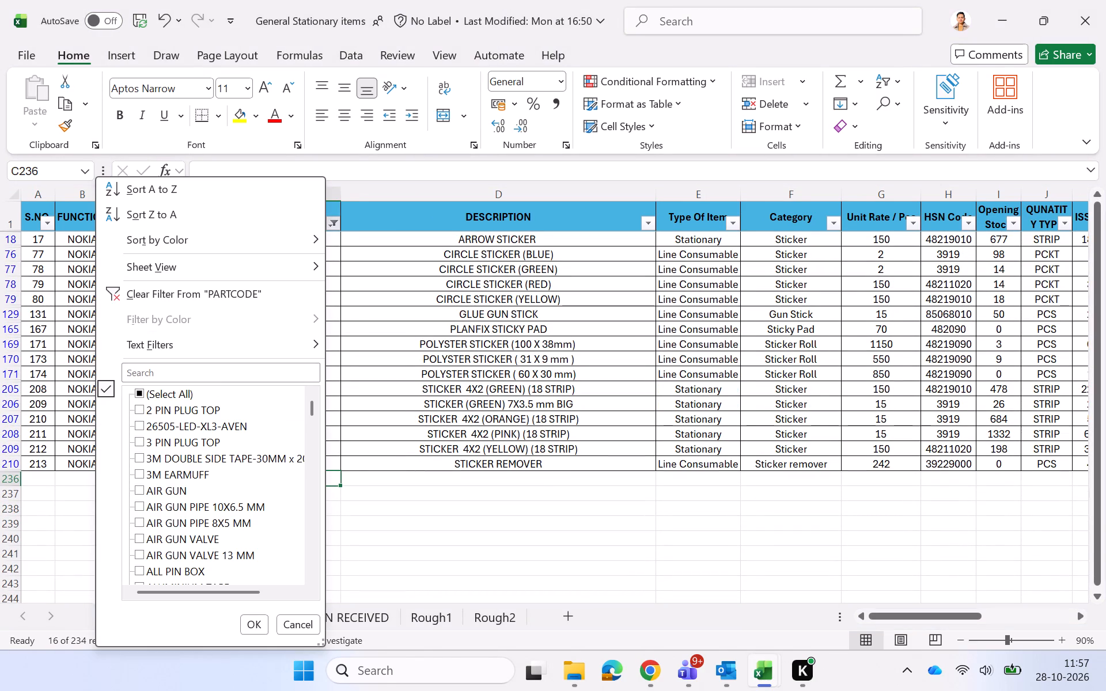
left_click(224, 369)
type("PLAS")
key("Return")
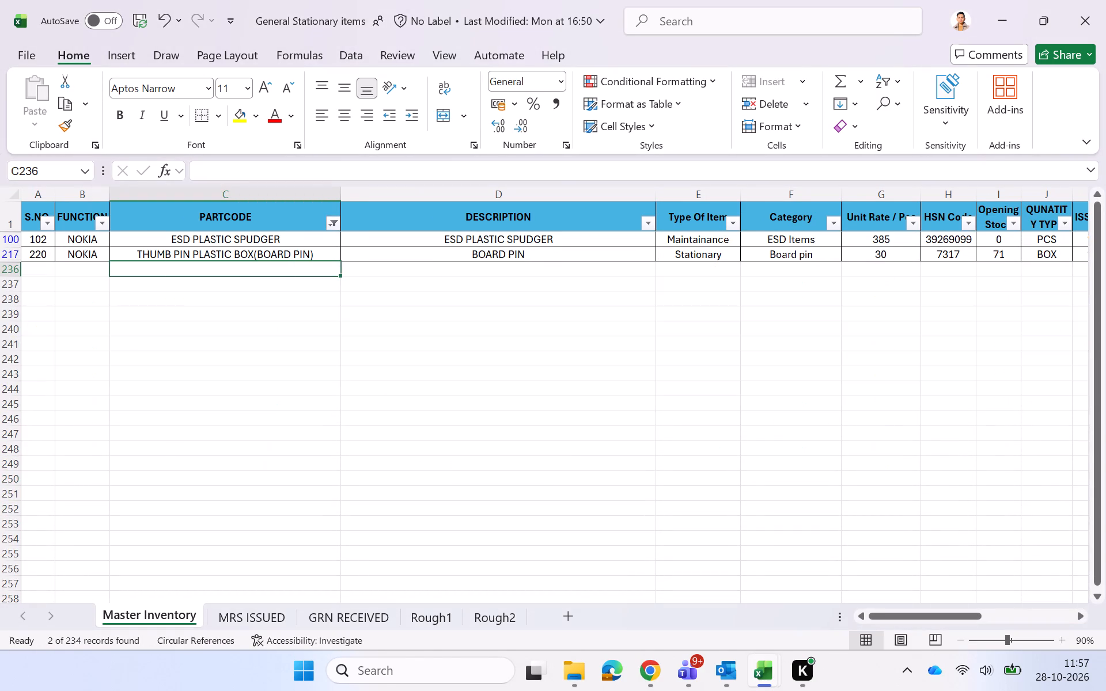
Examine the ESD PLASTIC SPUDGER row across its stock, price and location columns.
left_click(291, 244)
key("Right")
key("Right")
key("Right")
key("Right")
key("Right")
key("Right")
key("Right")
key("Right")
key("Right")
key("Right")
key("Right")
key("Right")
key("Left")
key("Left")
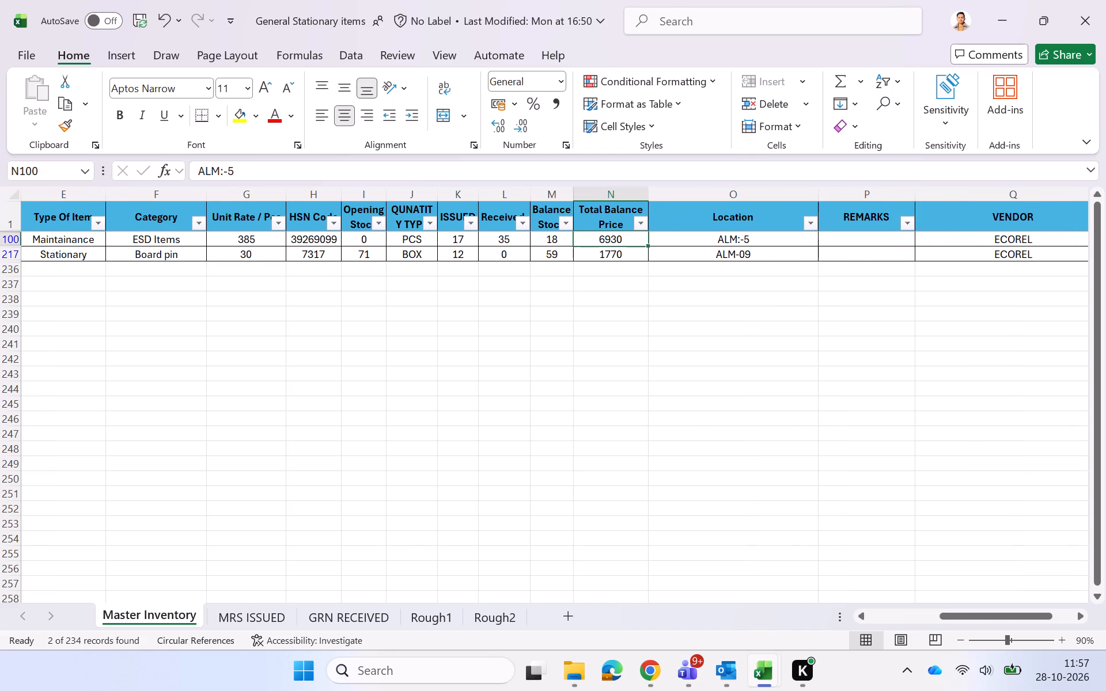
key("Left")
key("Left")
key("Left")
key("Left")
key("Left")
key("Left")
key("Left")
key("Left")
key("Left")
key("Left")
key("Left")
key("Left")
key("Left")
key("Left")
key("Left")
key("Left")
key("Left")
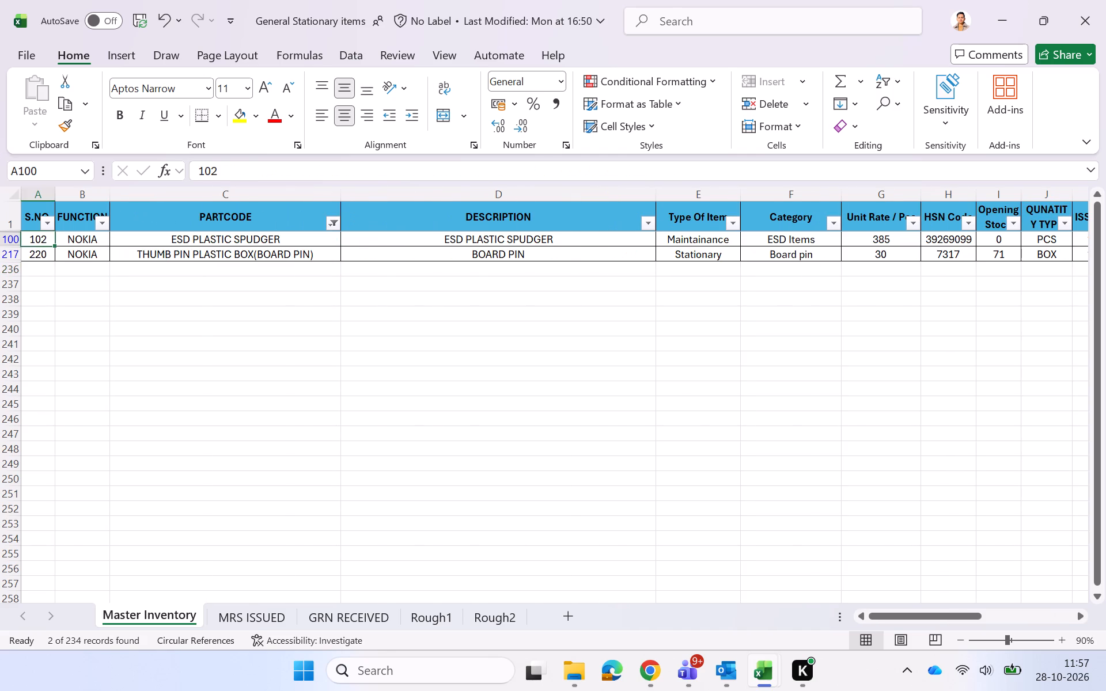
Copy the ESD PLASTIC SPUDGER partcode and description from Master Inventory into row 9735 of MRS ISSUED.
key("Right")
key("Right")
key("Left")
key("Right")
key("shift+Right")
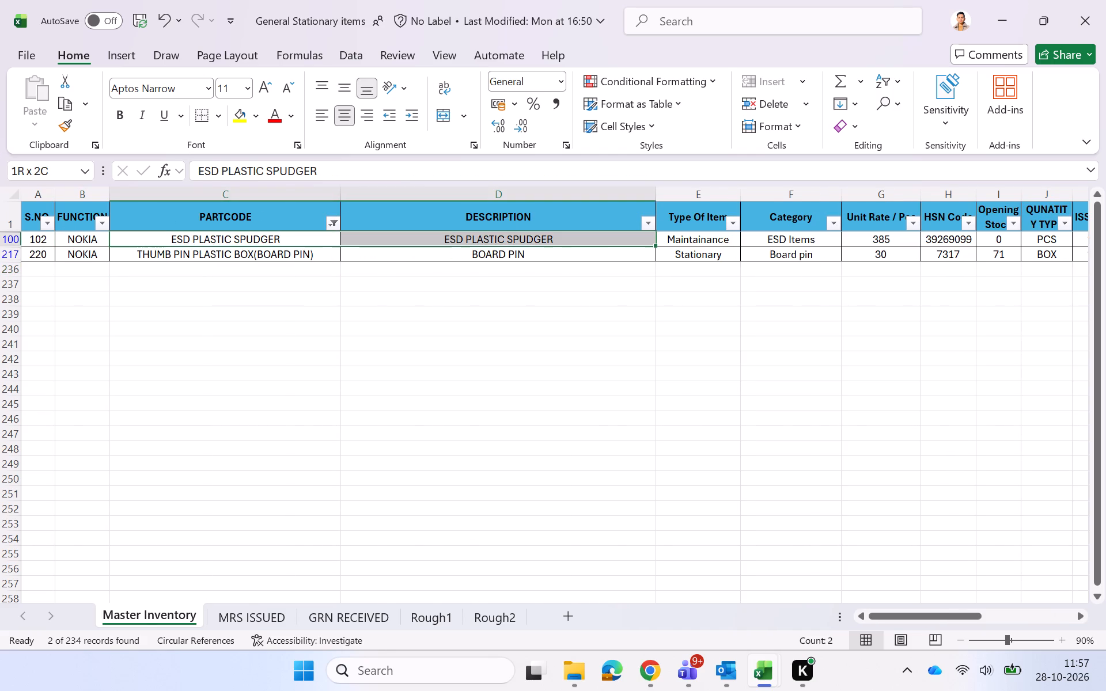
key("ctrl+c")
key("ctrl+Page_Down")
key("Up")
key("ctrl+v")
key("Right")
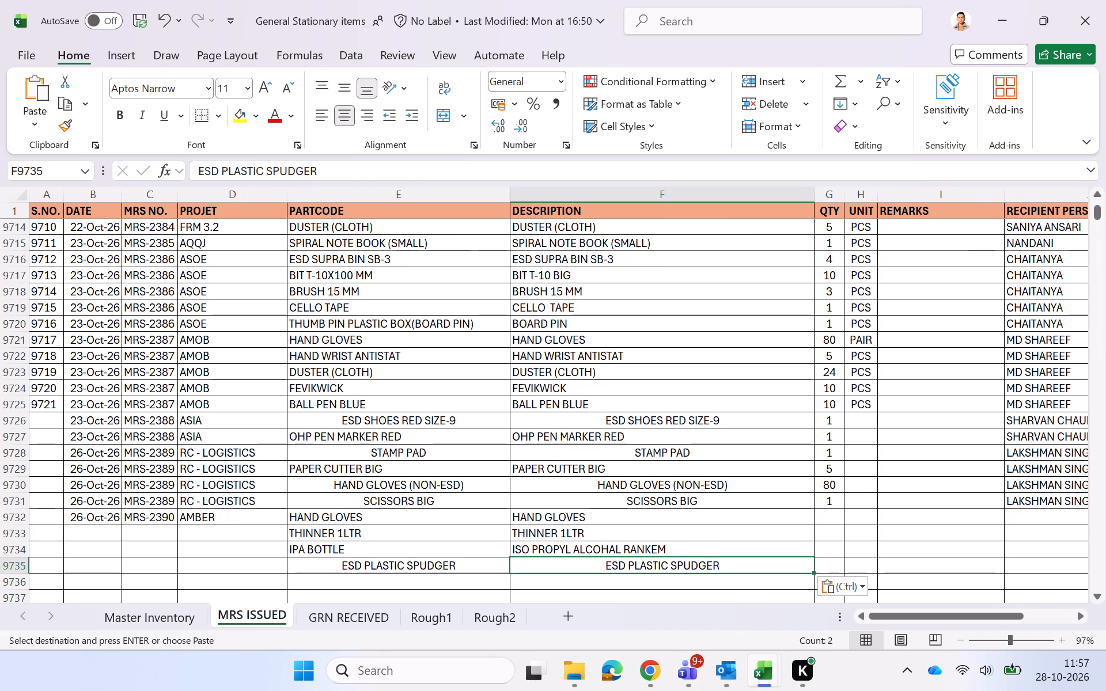
Copy the BRUSH 50 MM and BRUSH 15 MM partcodes and descriptions from rows 9072 and 9073 into rows 9736 and 9737.
key("Right")
key("Up")
key("Down")
key("Down")
scroll(291, 244, "up", 5)
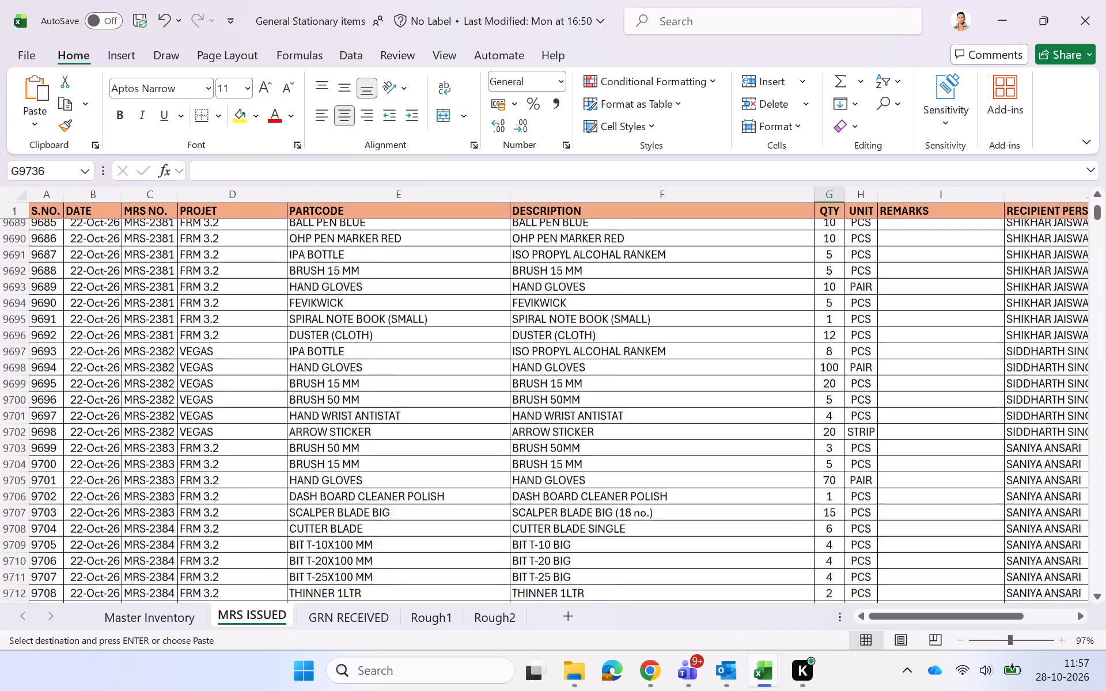
scroll(291, 244, "up", 1)
scroll(417, 321, "up", 17)
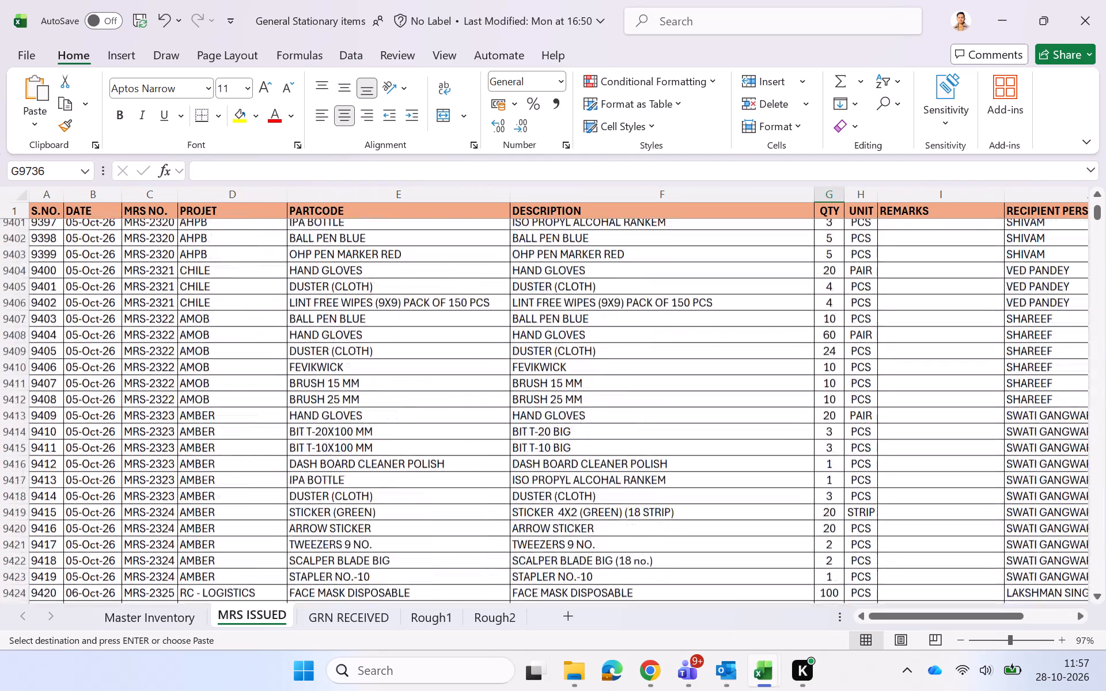
scroll(417, 321, "up", 13)
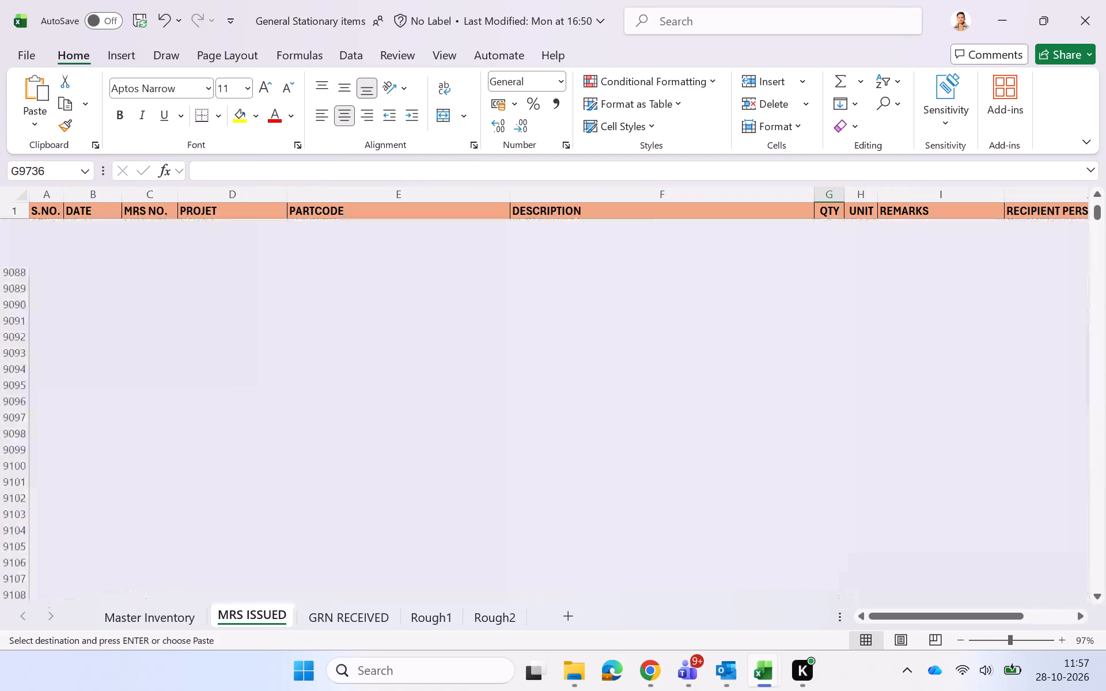
scroll(417, 321, "down", 2)
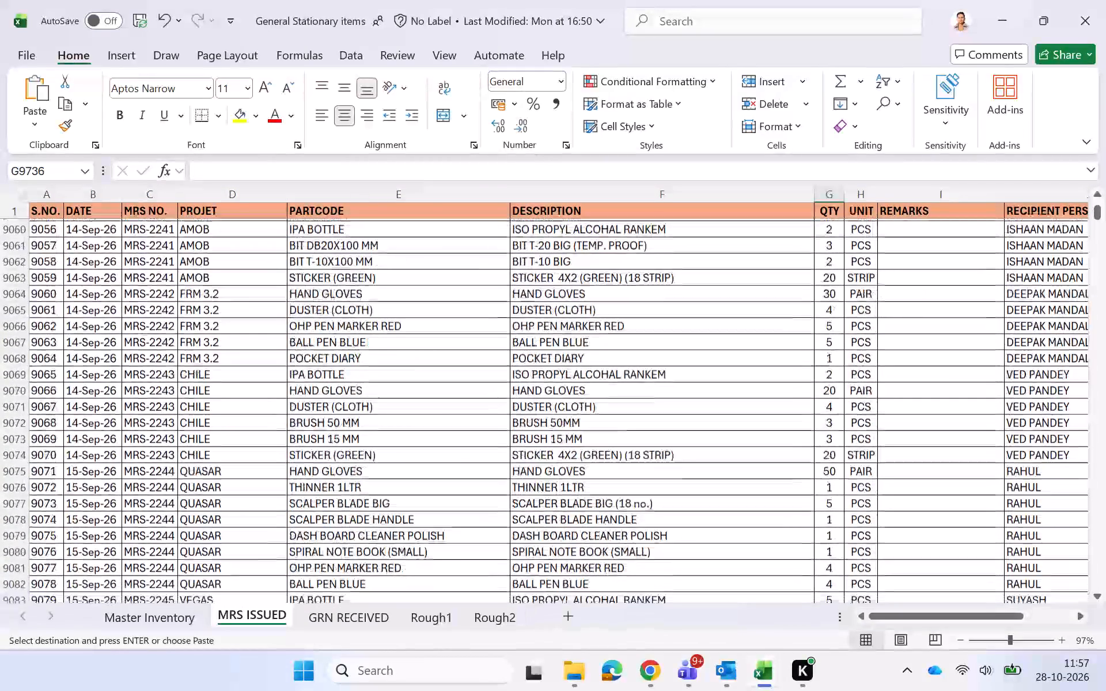
left_click(359, 423)
key("shift+Right")
key("shift+Down")
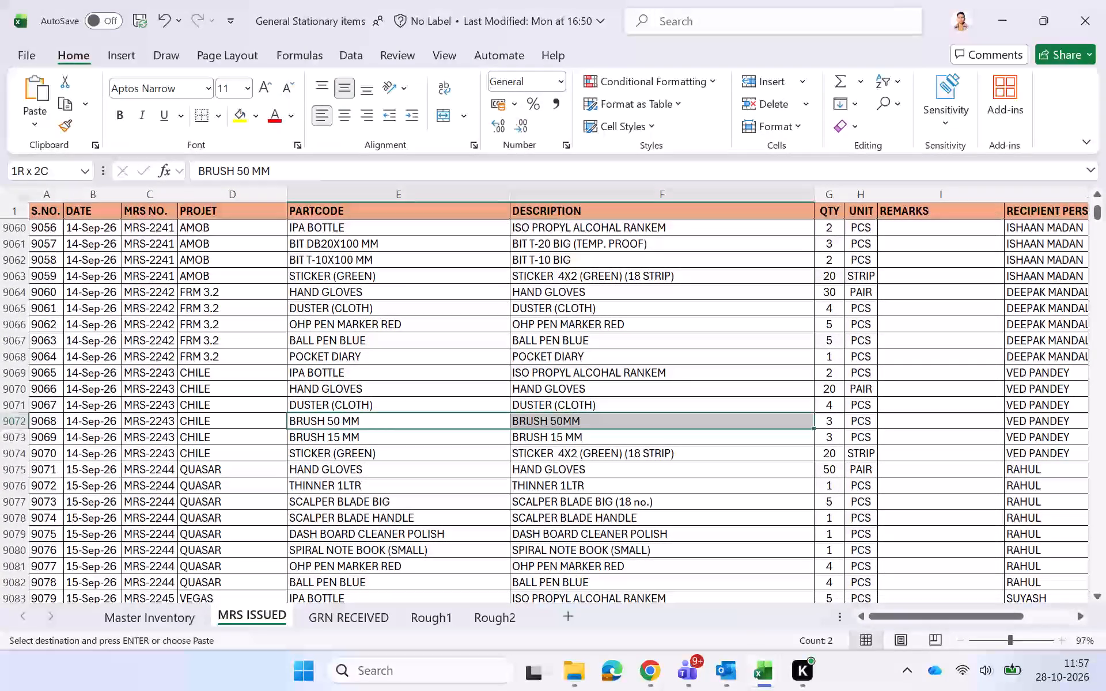
key("ctrl+c")
key("ctrl+Down")
key("Down")
key("ctrl+v")
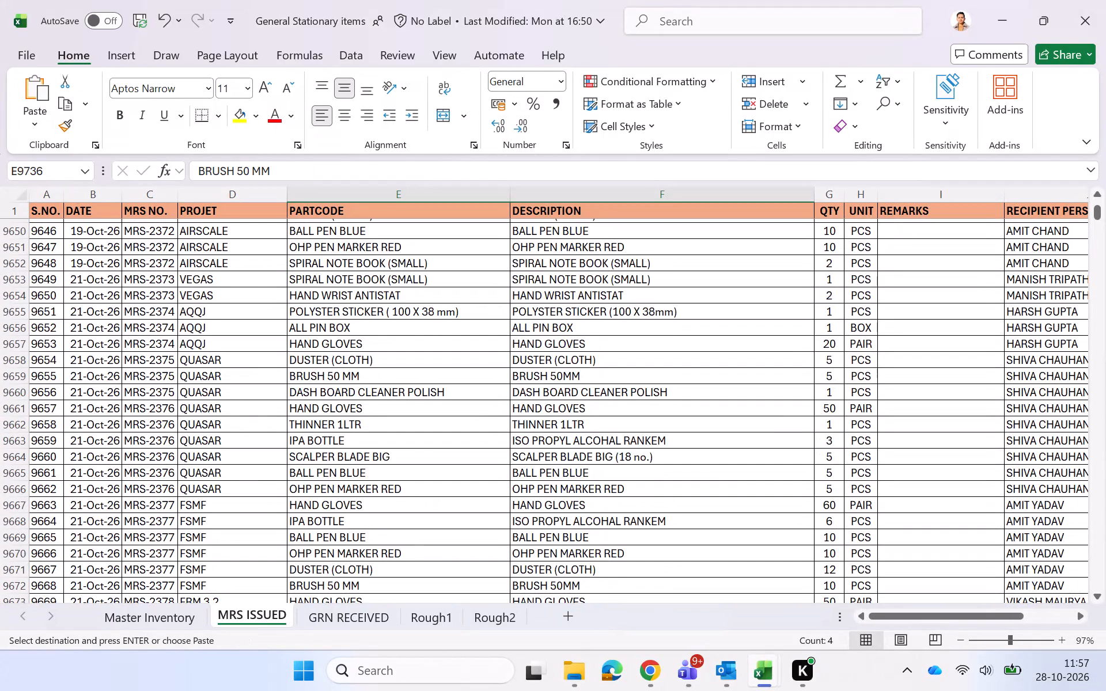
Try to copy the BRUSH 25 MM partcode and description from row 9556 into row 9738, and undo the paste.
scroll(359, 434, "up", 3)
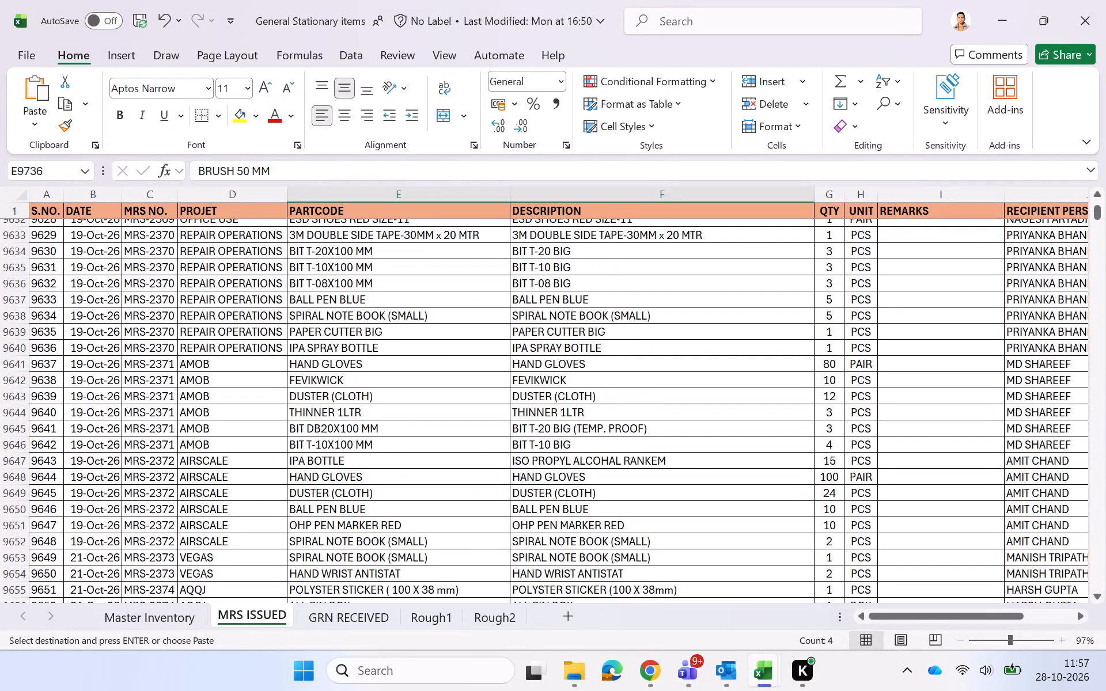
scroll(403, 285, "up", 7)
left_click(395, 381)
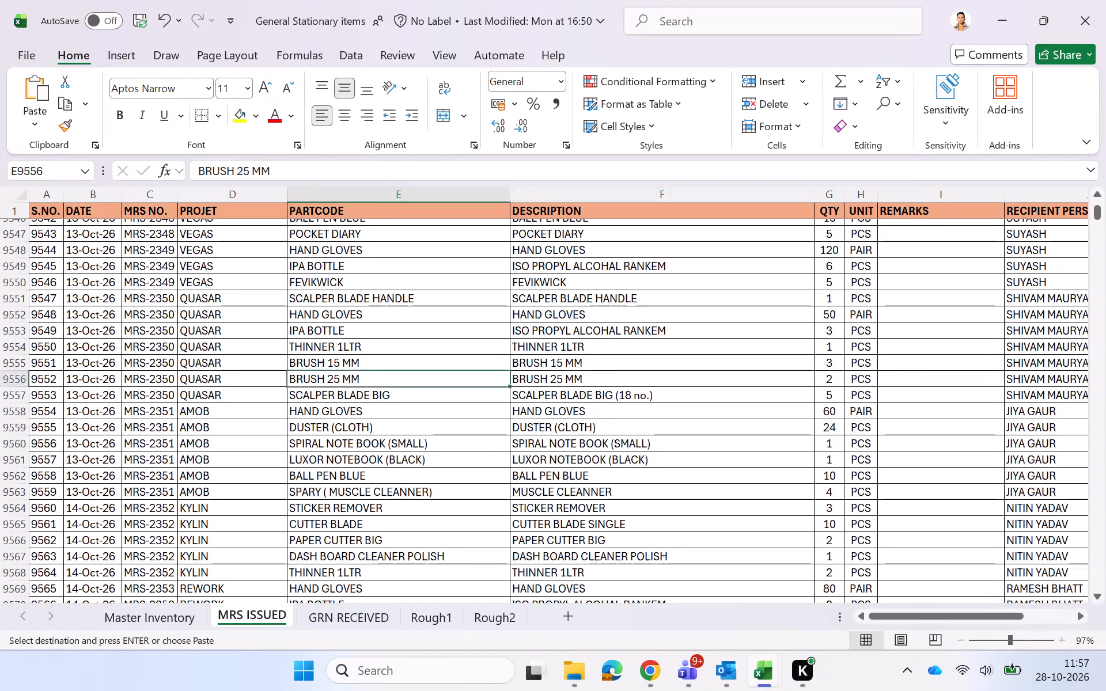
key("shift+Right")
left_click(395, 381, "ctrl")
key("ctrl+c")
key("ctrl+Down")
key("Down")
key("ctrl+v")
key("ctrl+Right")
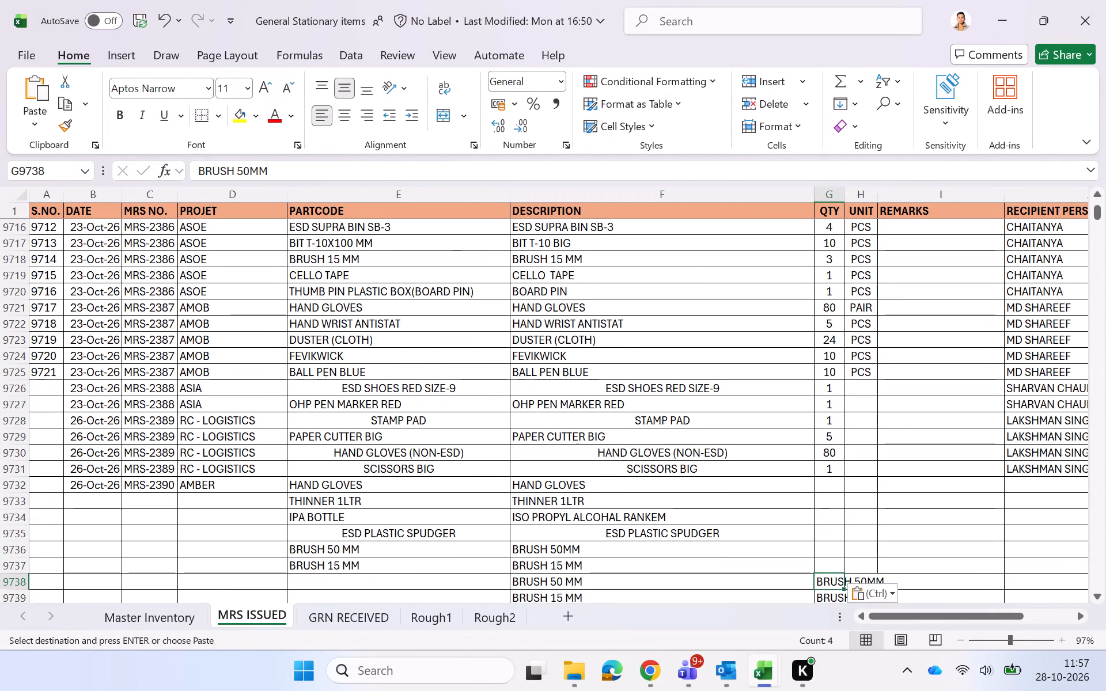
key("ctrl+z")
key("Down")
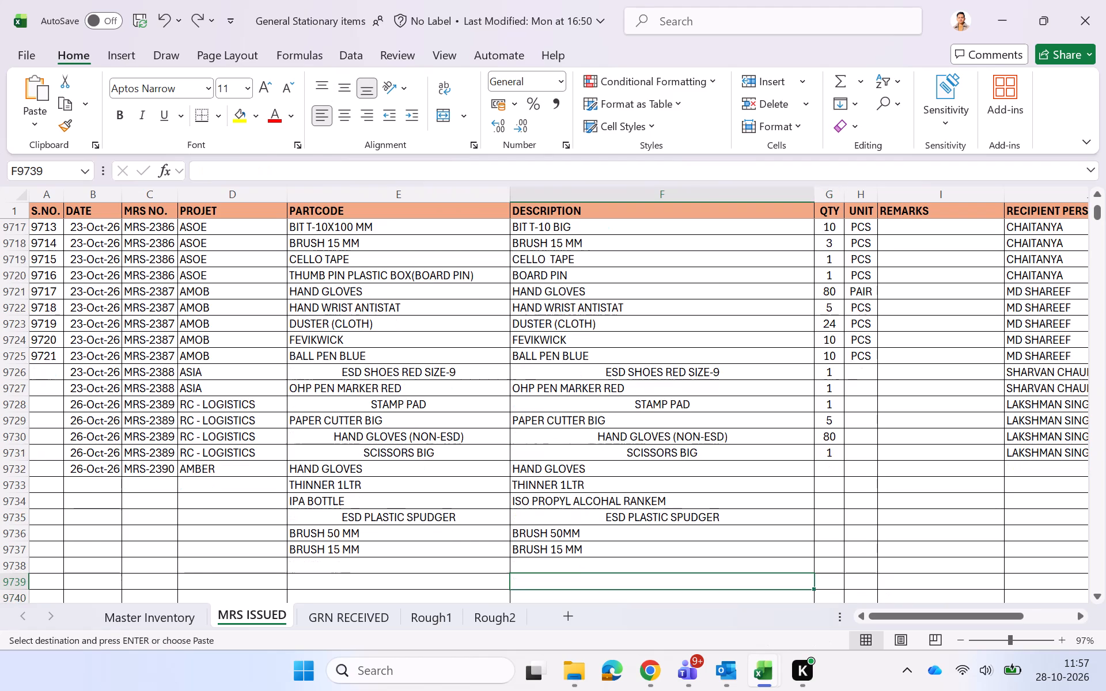
Look through the earlier September and August records in MRS ISSUED, back to about row 8647, for a partcode and description to reuse in row 9738.
scroll(395, 381, "up", 20)
scroll(395, 381, "up", 2)
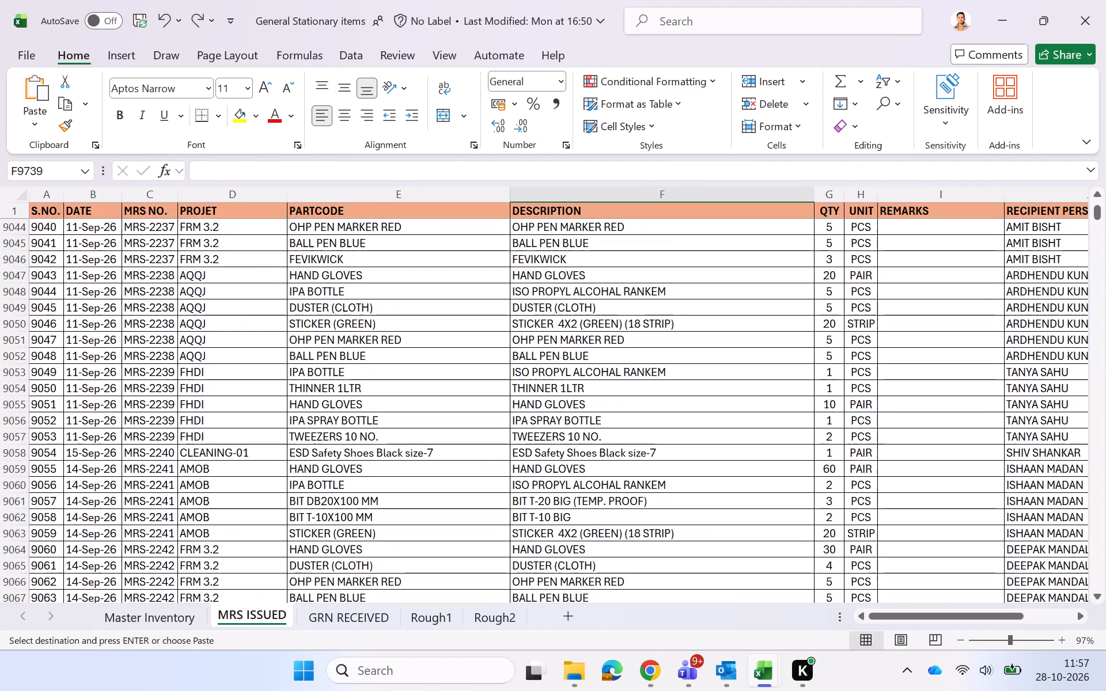
scroll(364, 358, "up", 2)
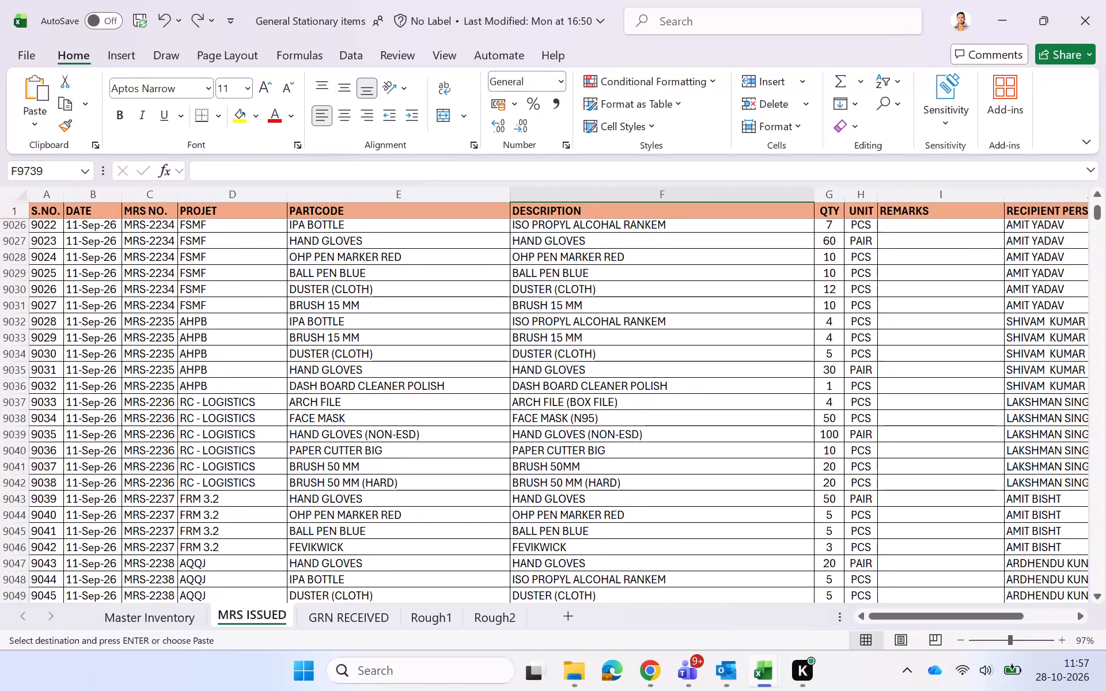
scroll(416, 310, "up", 3)
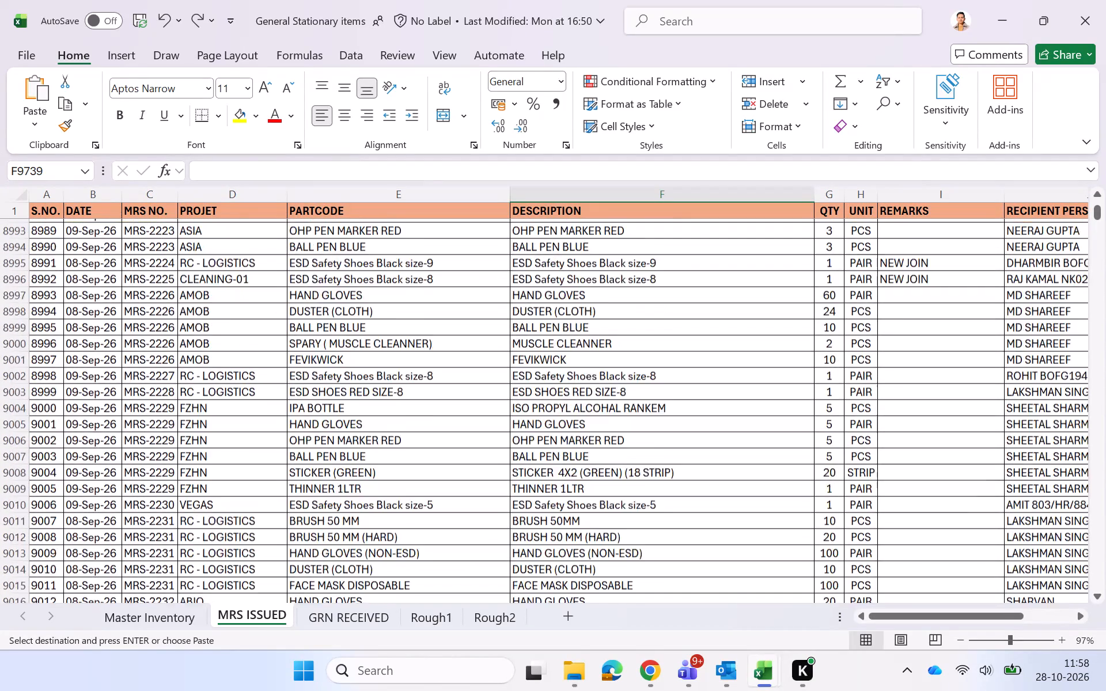
scroll(416, 310, "up", 4)
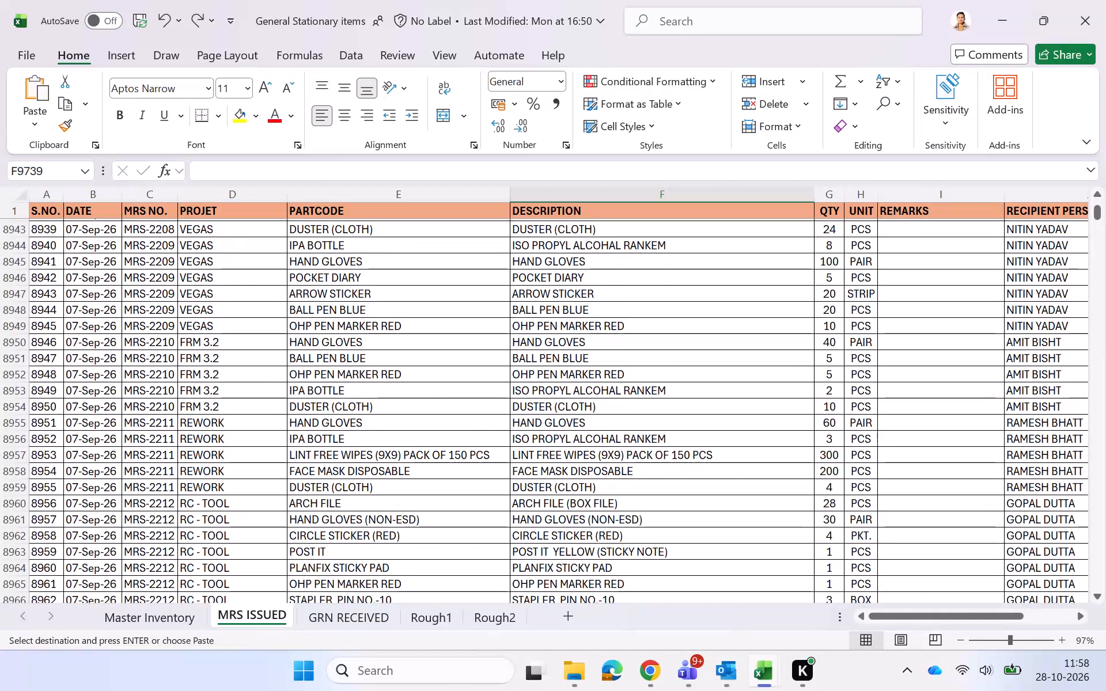
scroll(426, 340, "up", 2)
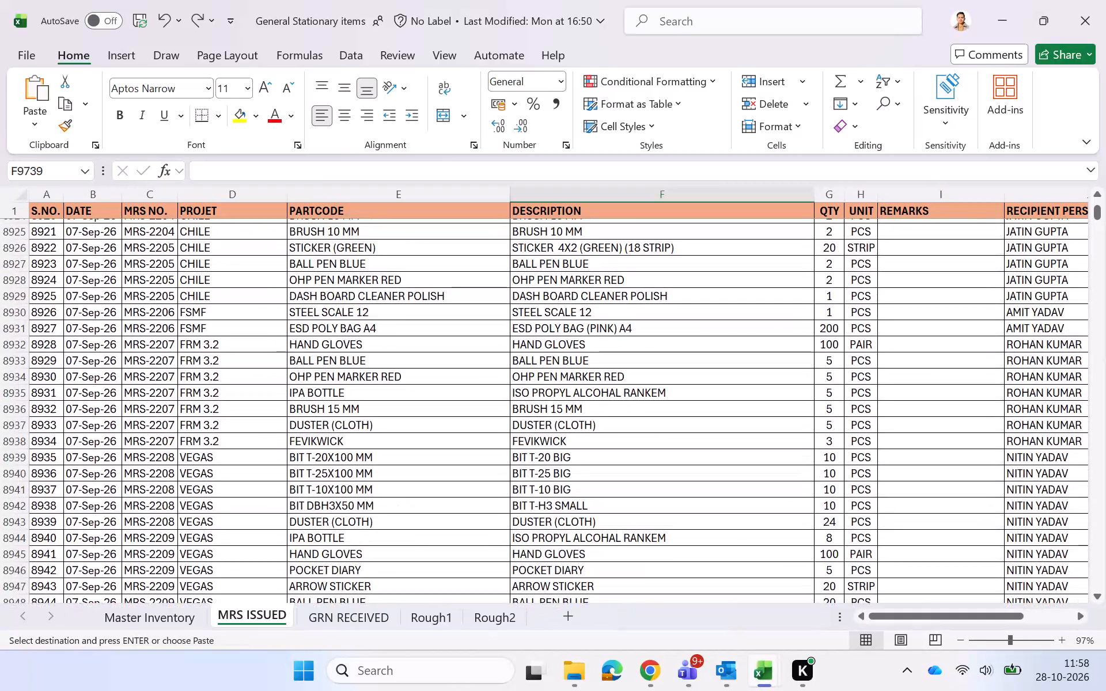
scroll(426, 340, "up", 2)
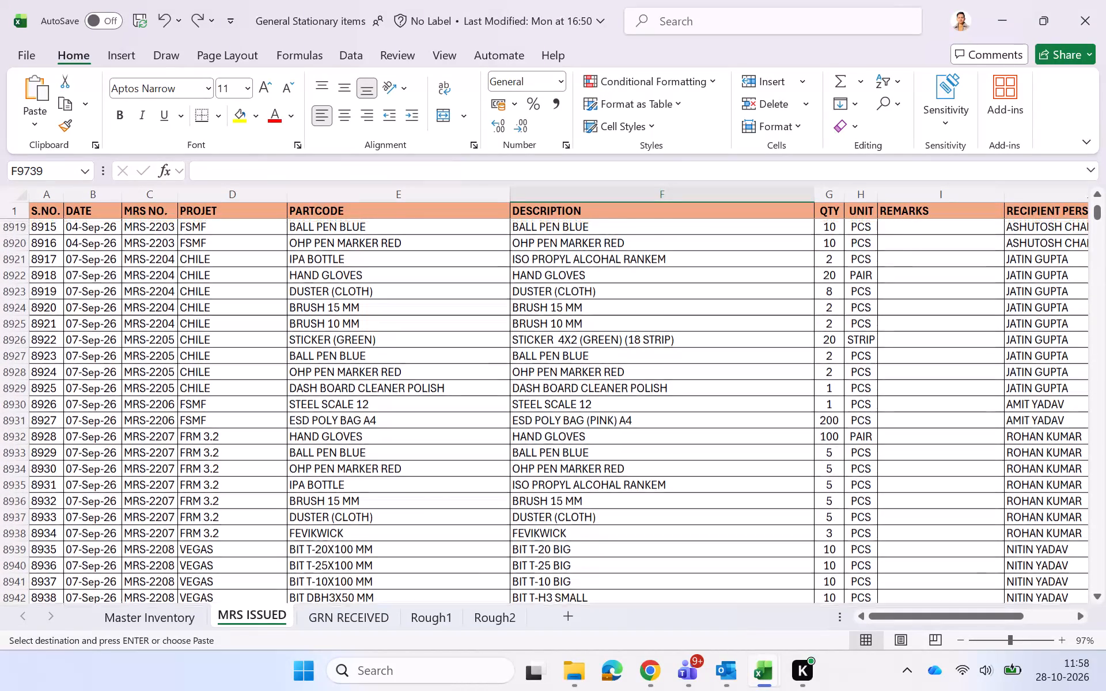
scroll(426, 340, "up", 2)
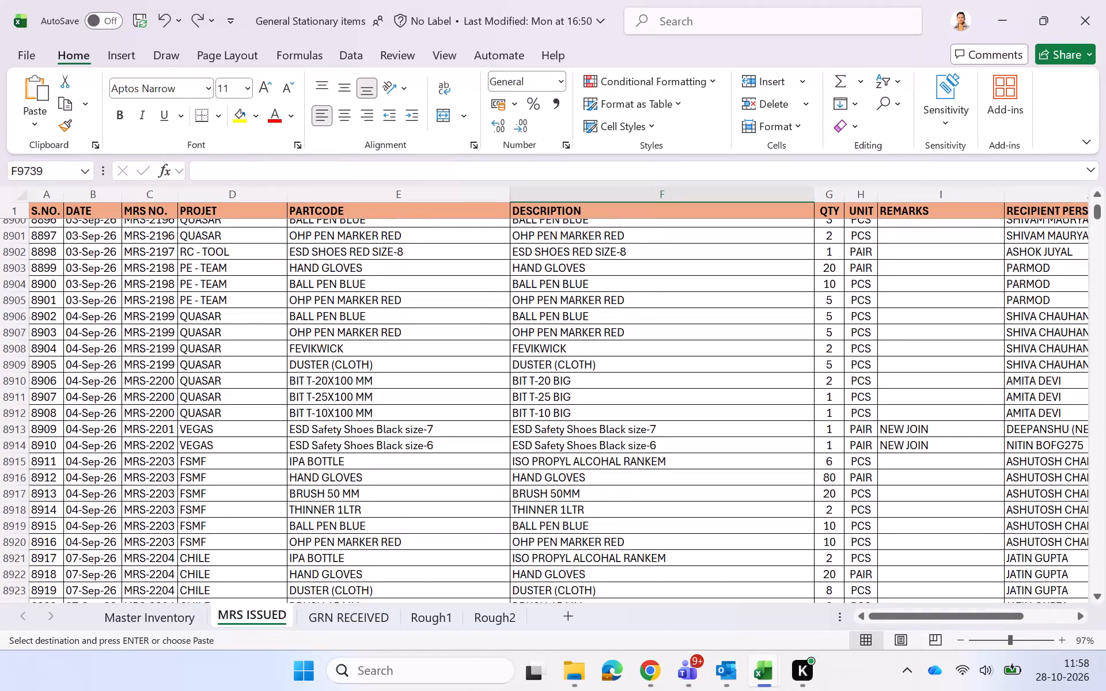
left_click(428, 399)
scroll(428, 399, "up", 2)
scroll(431, 332, "up", 1)
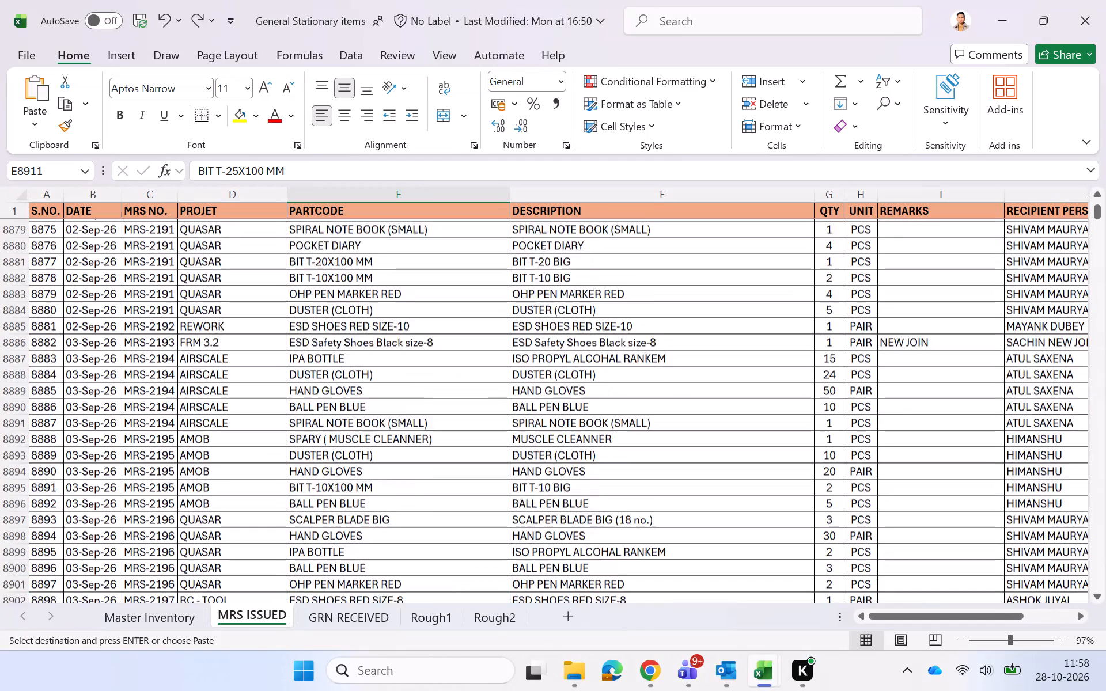
scroll(431, 332, "up", 5)
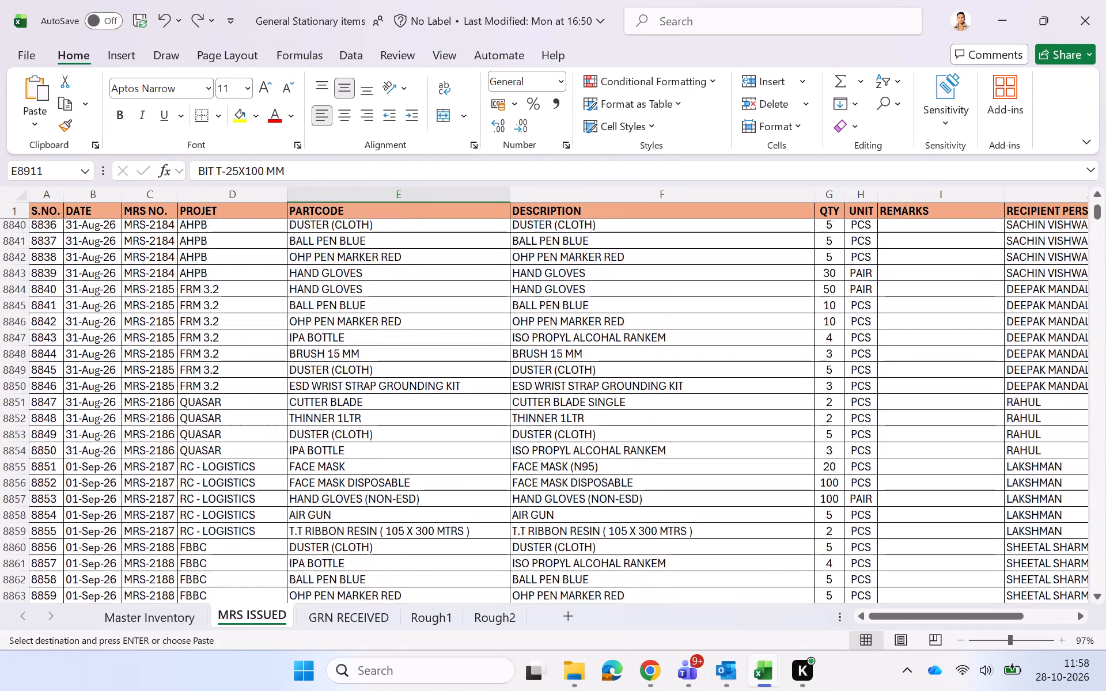
scroll(431, 332, "up", 3)
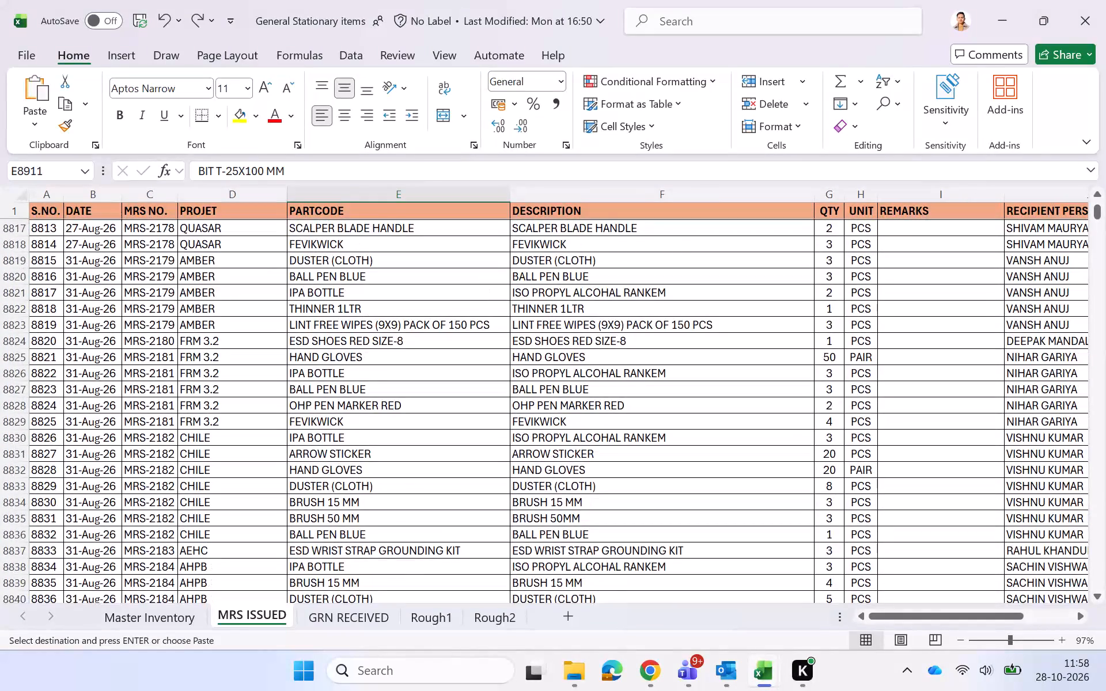
scroll(431, 332, "up", 3)
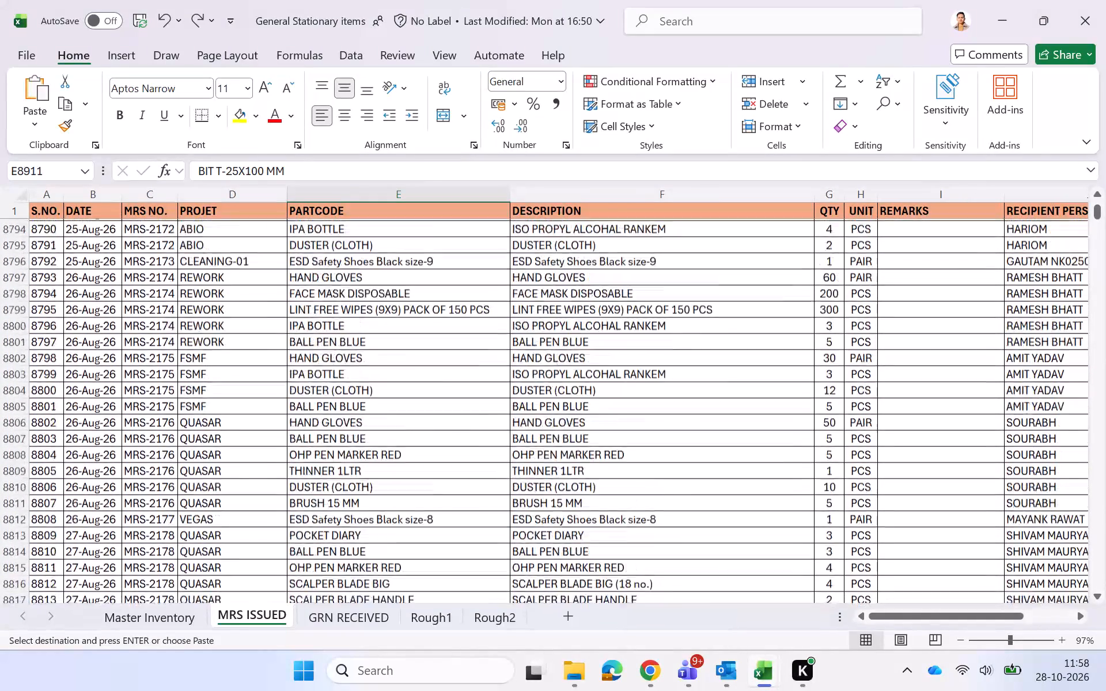
scroll(431, 332, "up", 4)
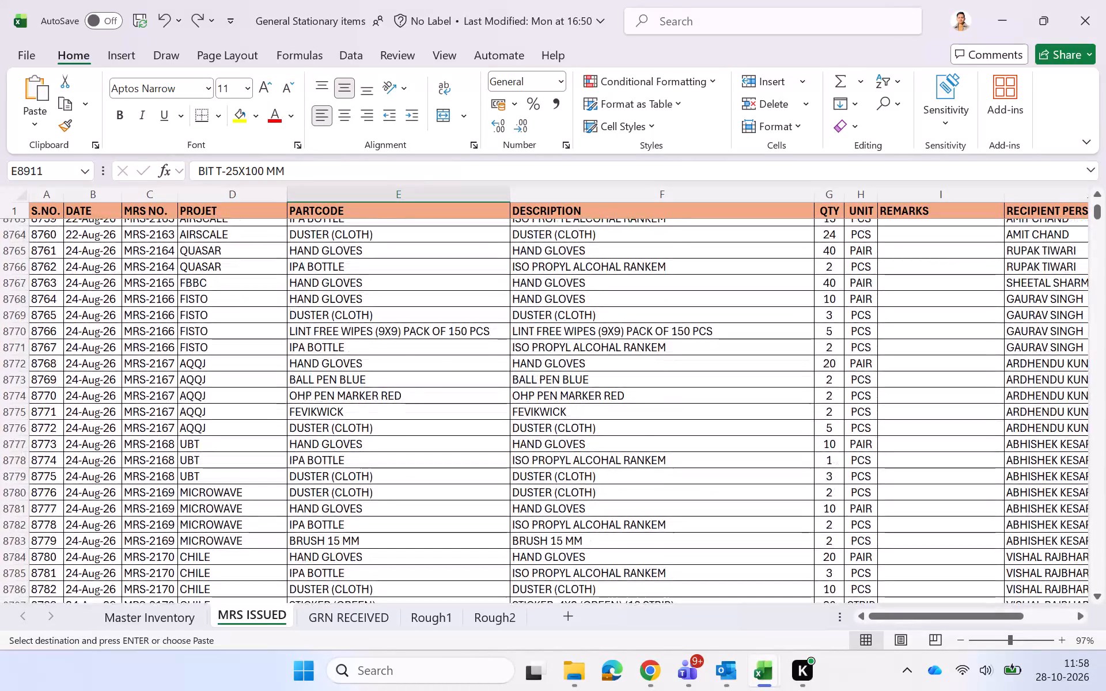
scroll(431, 332, "up", 4)
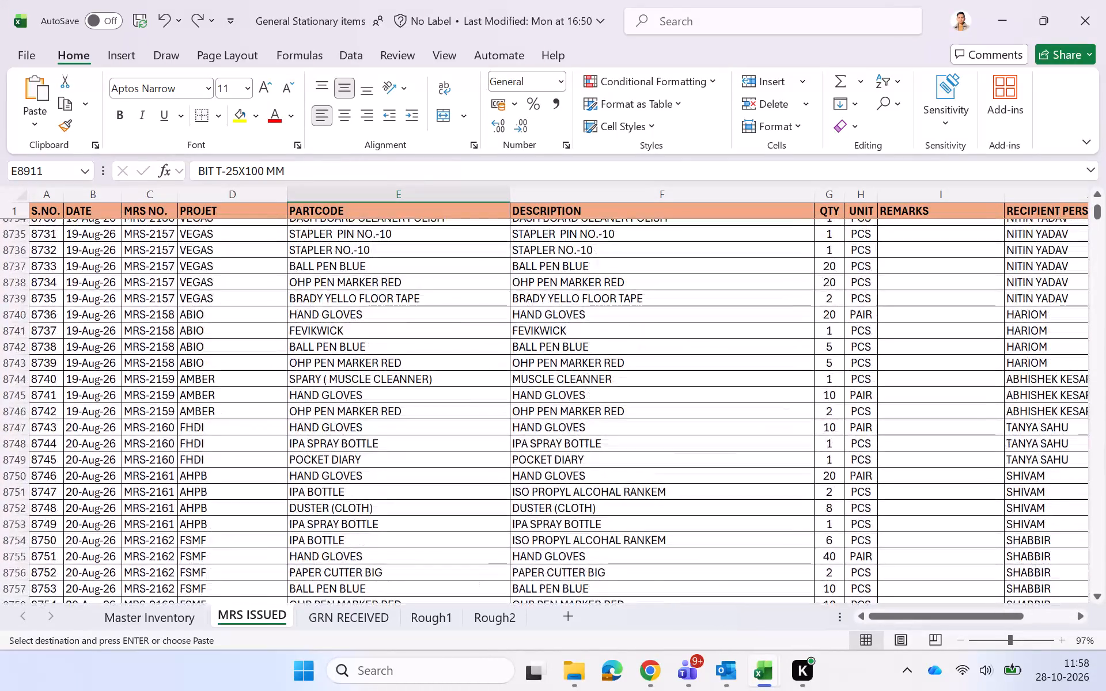
scroll(431, 332, "up", 2)
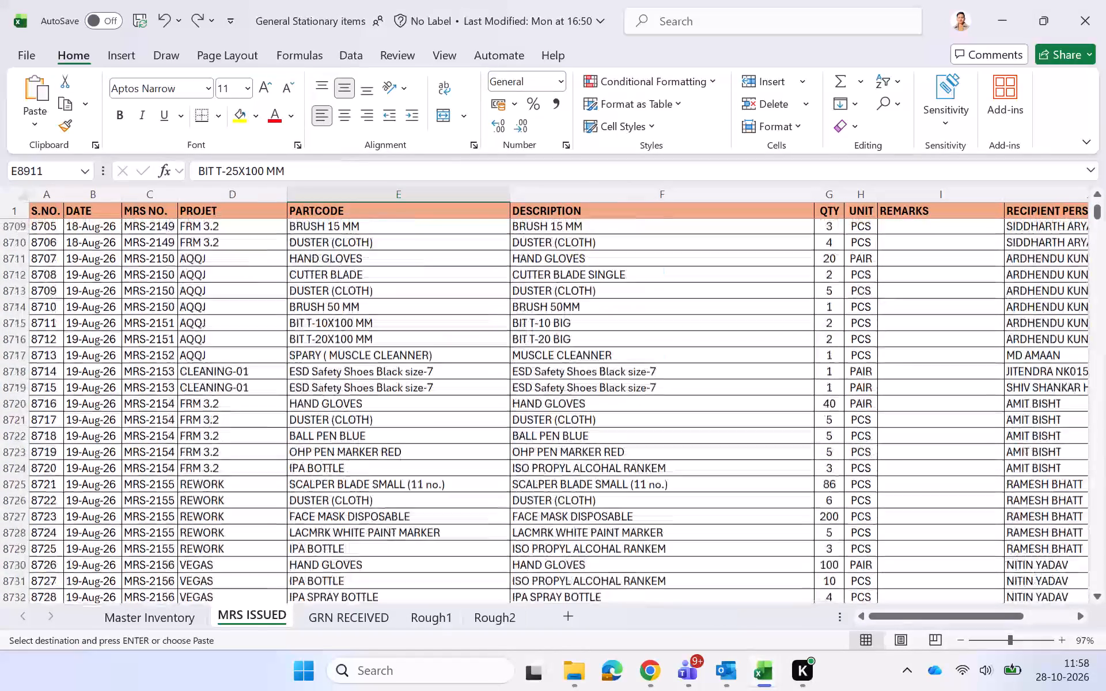
scroll(431, 332, "up", 1)
scroll(442, 278, "up", 1)
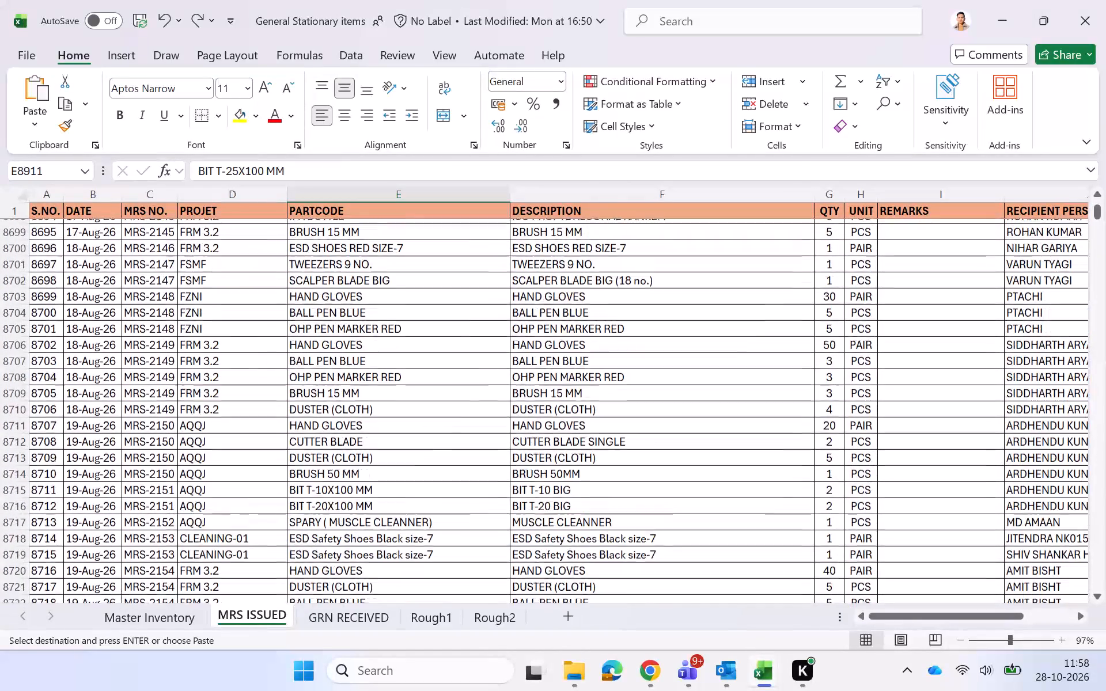
scroll(442, 278, "up", 3)
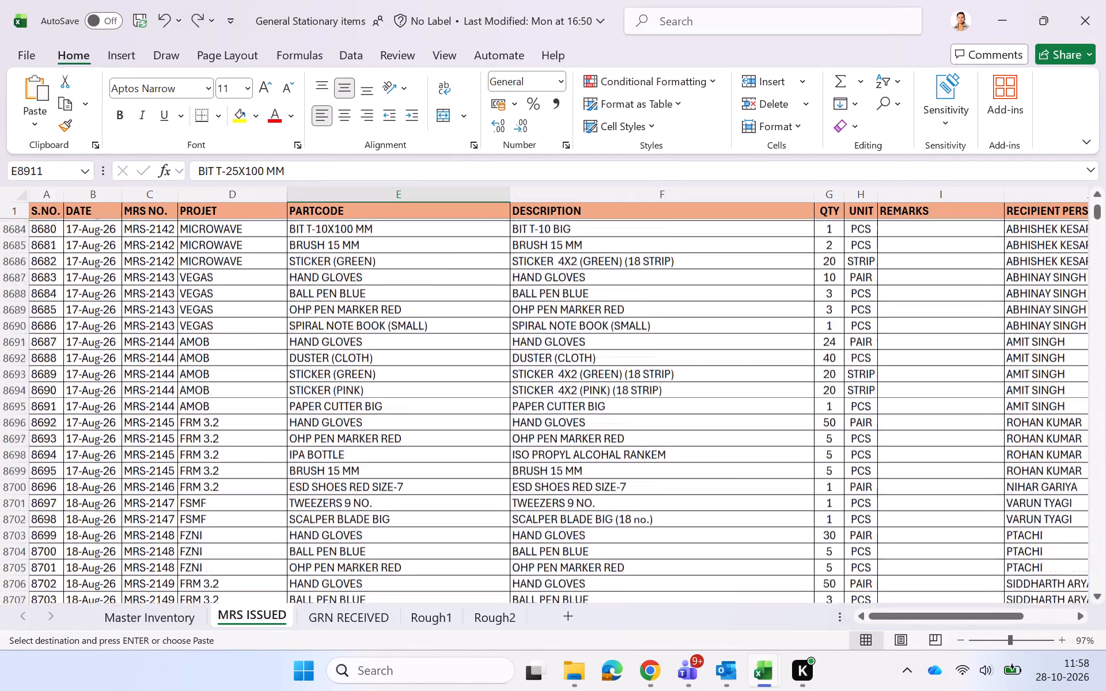
scroll(442, 278, "up", 2)
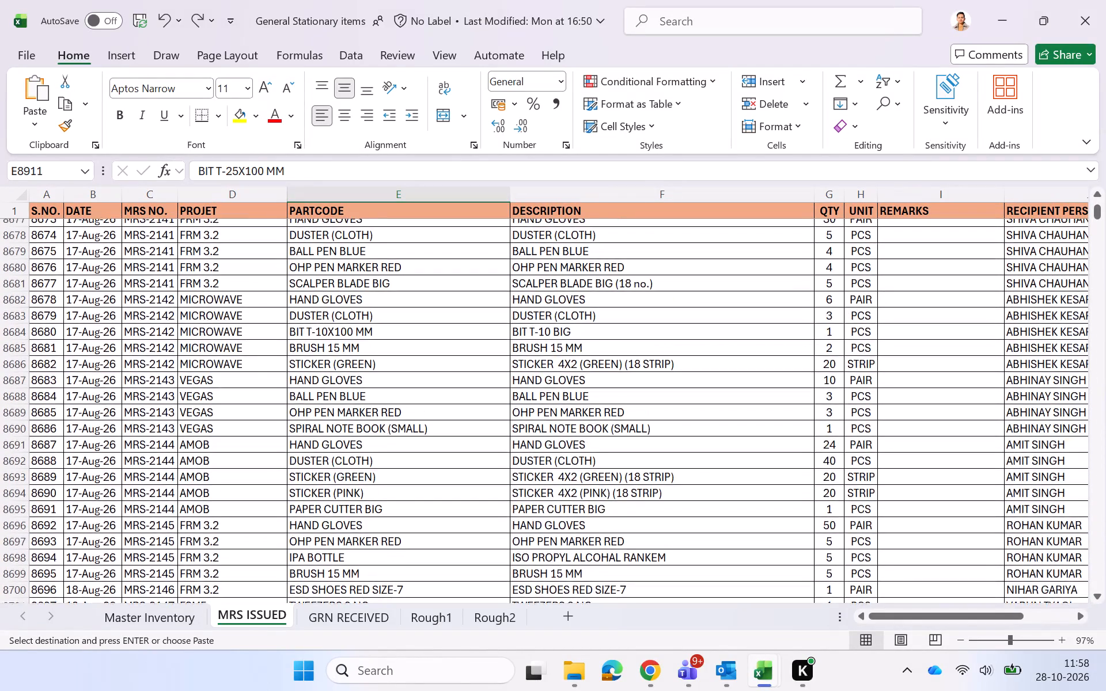
scroll(442, 278, "up", 2)
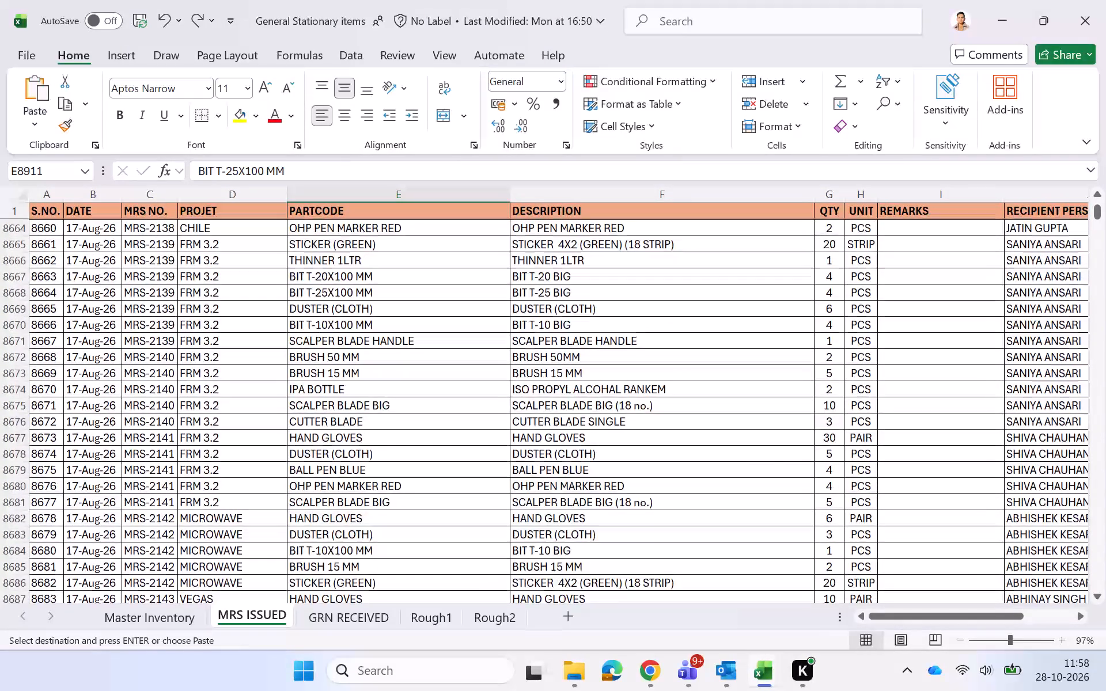
left_click(442, 284)
scroll(442, 284, "up", 1)
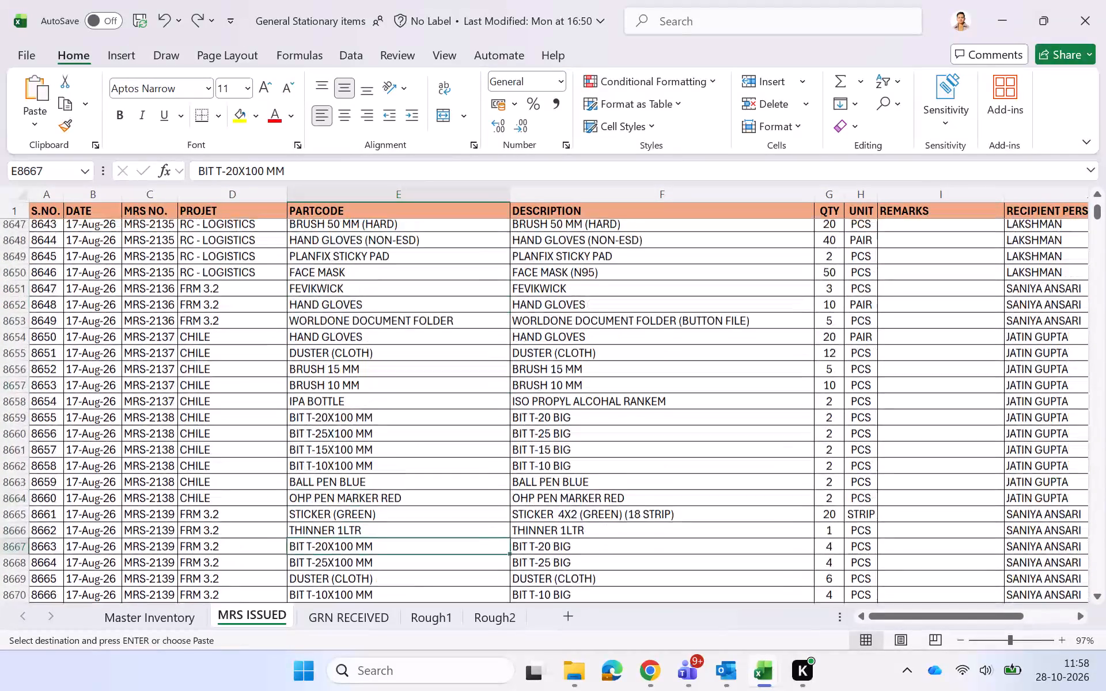
scroll(442, 284, "up", 1)
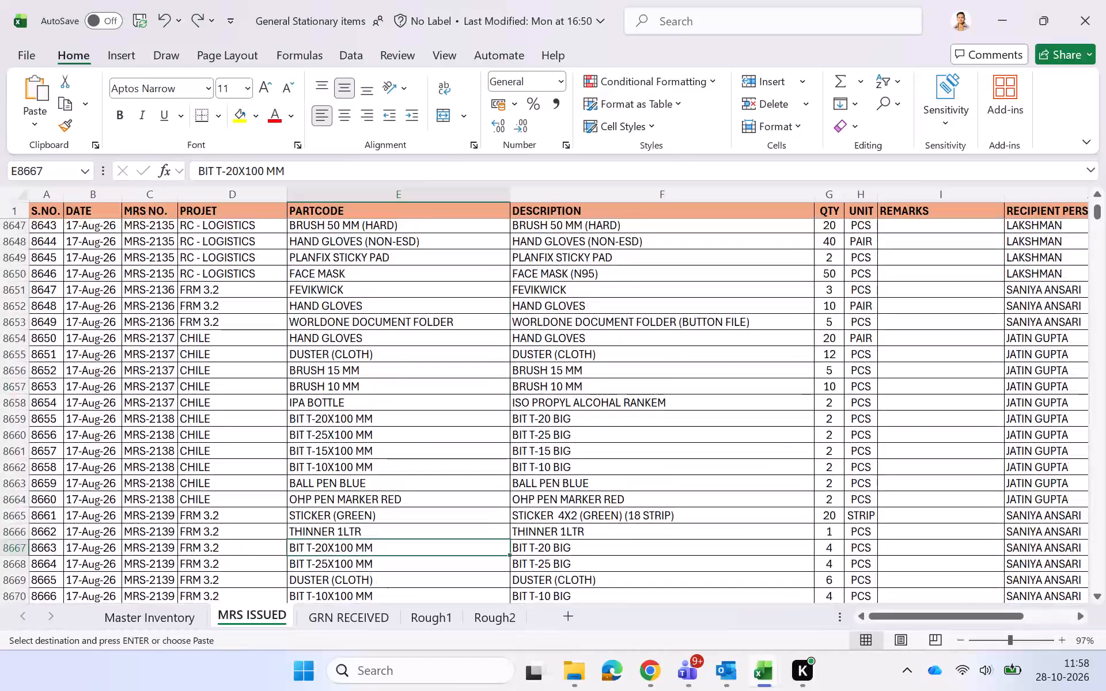
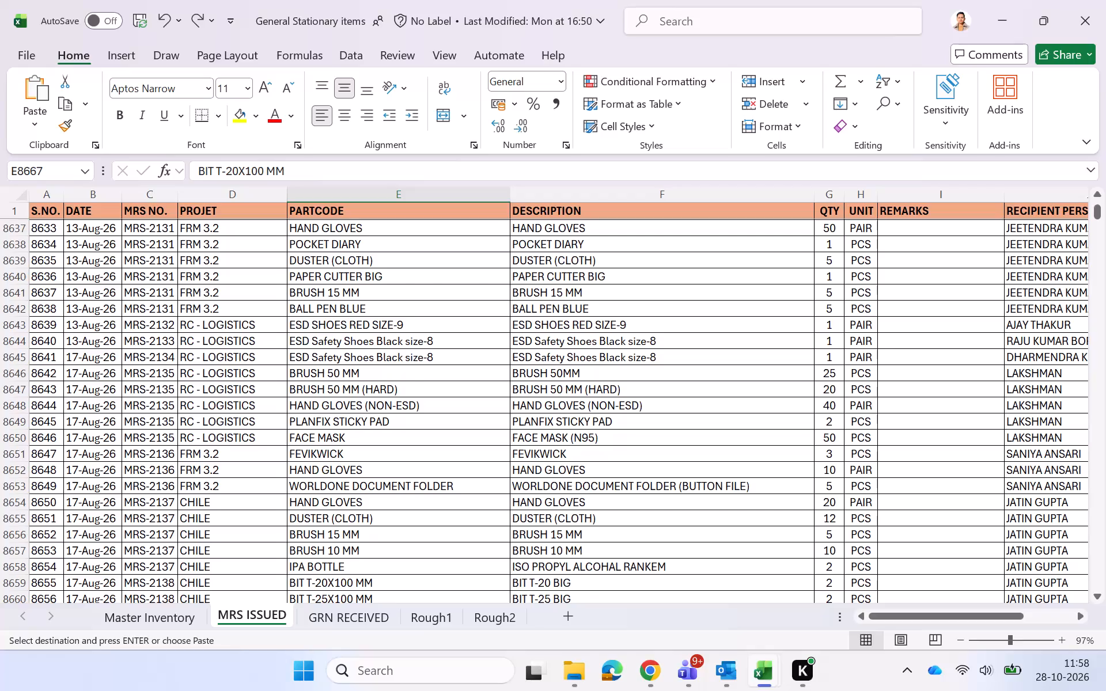
Copy the BRUSH 25 MM partcode and description from the MRS-2086 record in row 8455 into row 9738.
scroll(442, 284, "up", 3)
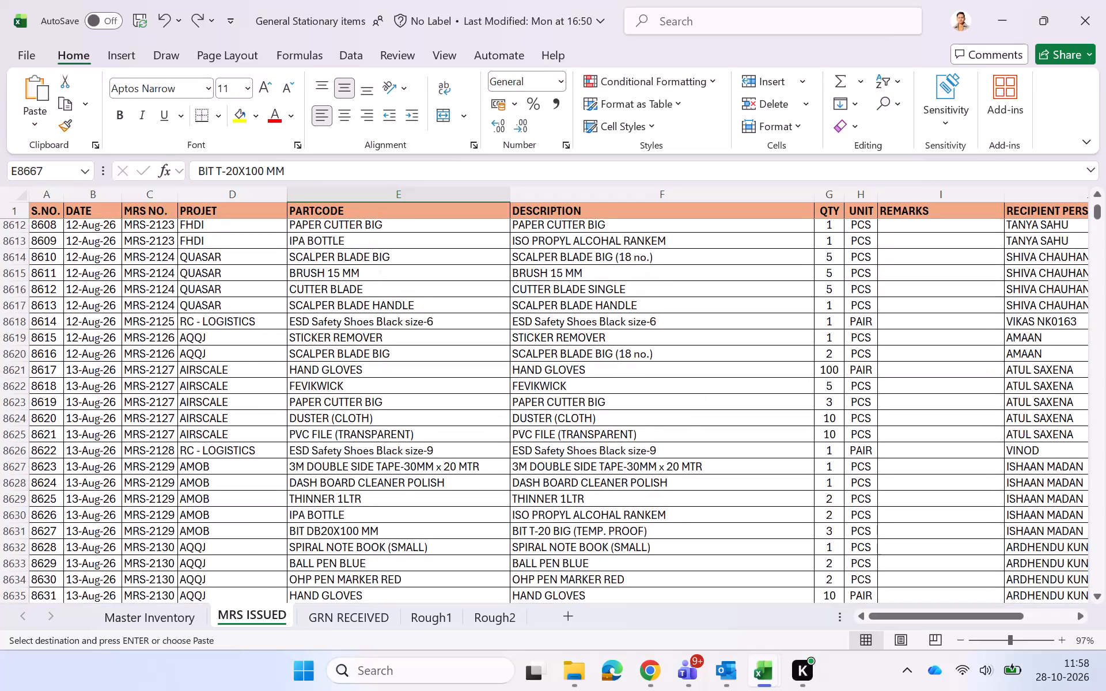
scroll(442, 284, "up", 2)
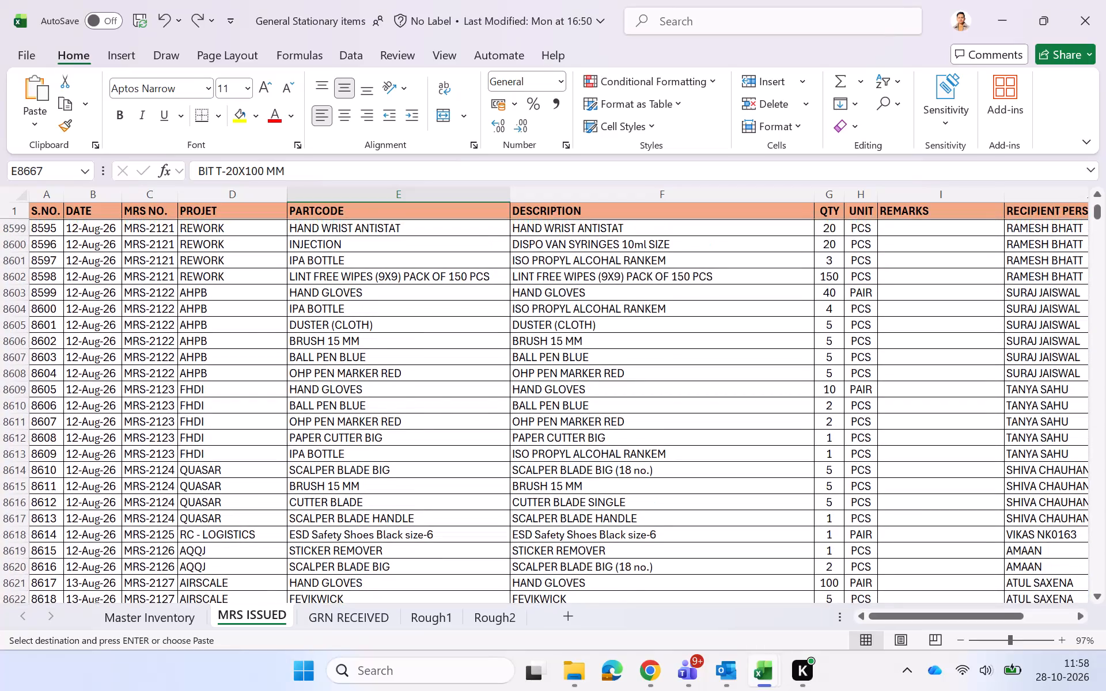
scroll(442, 284, "up", 3)
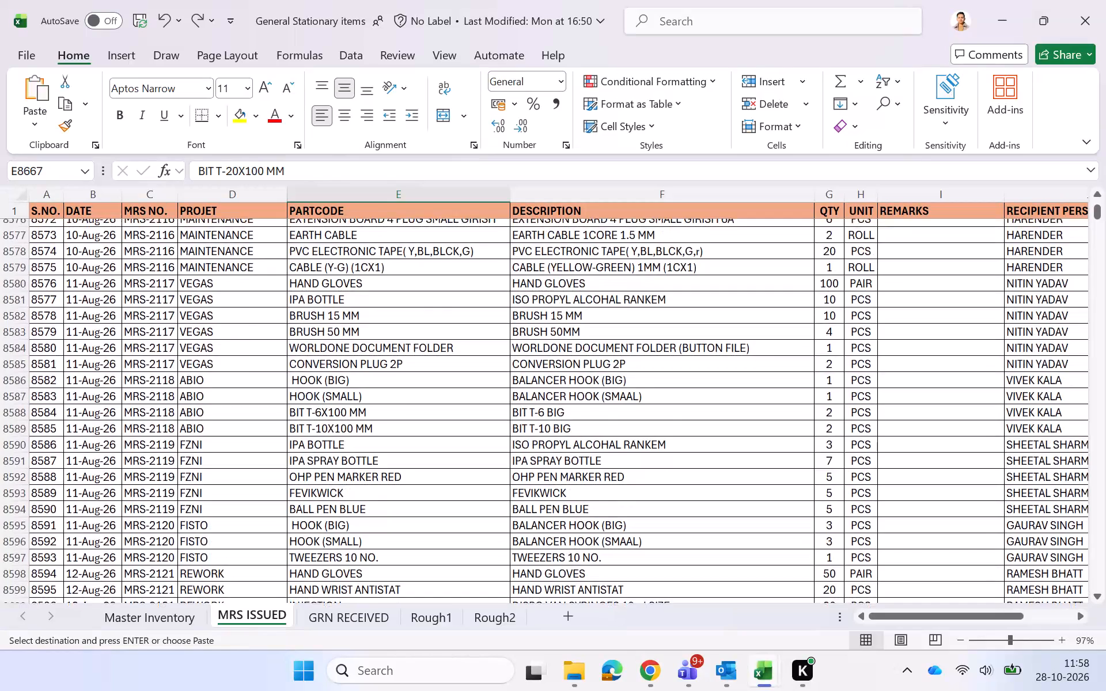
scroll(441, 317, "up", 5)
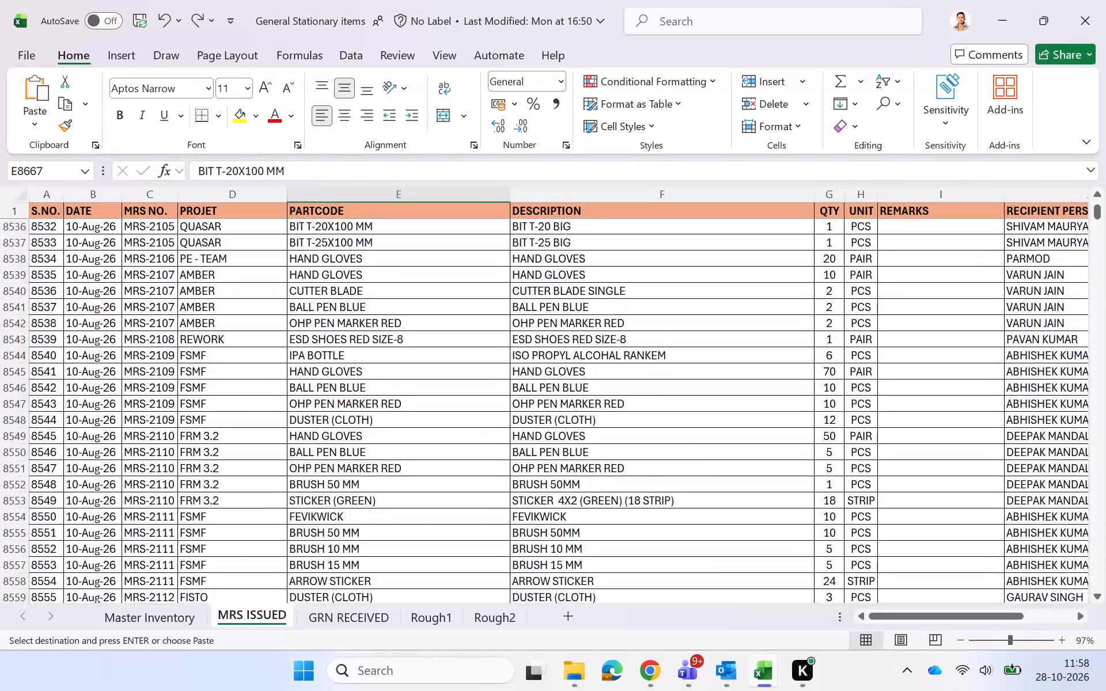
scroll(502, 381, "up", 3)
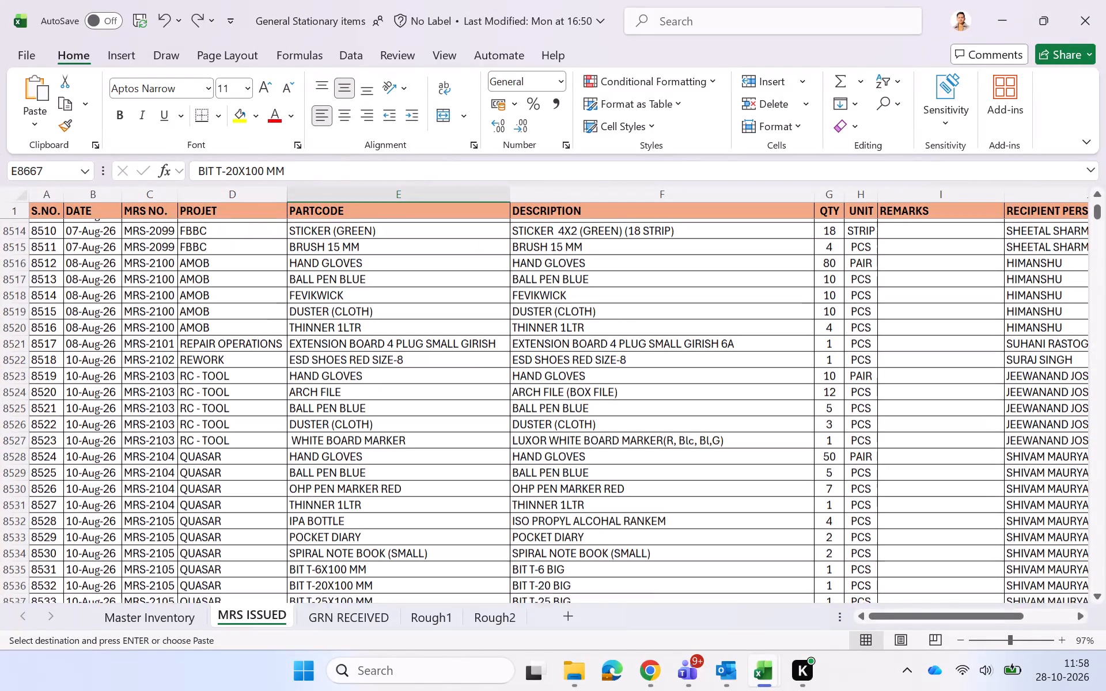
scroll(502, 381, "up", 2)
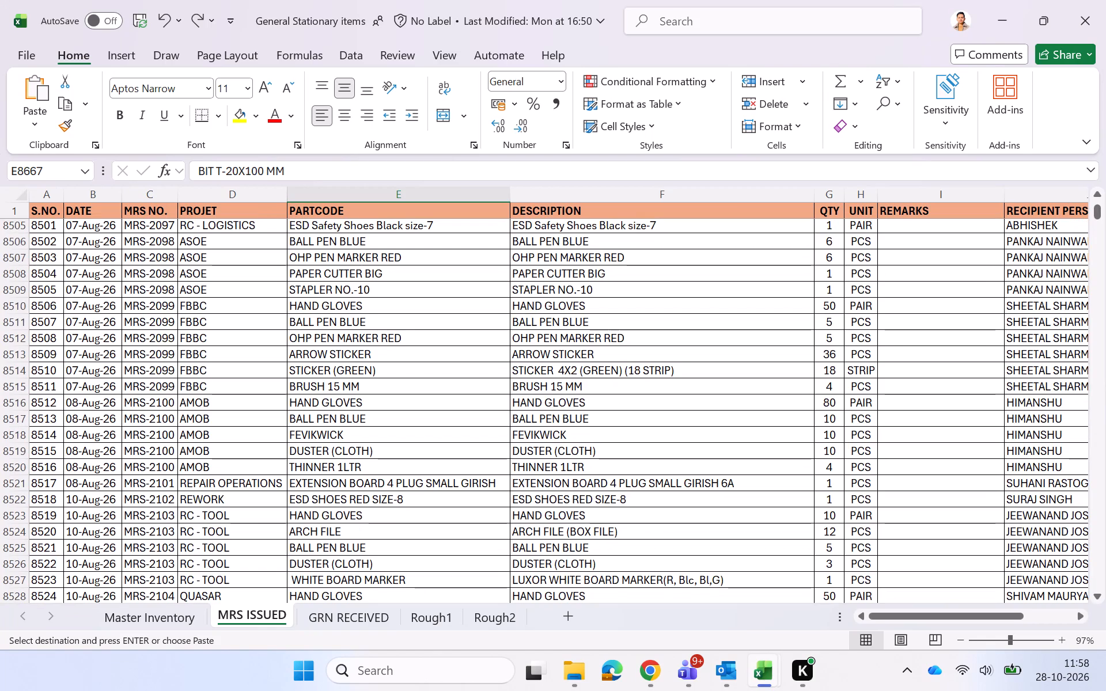
scroll(502, 381, "up", 1)
scroll(435, 405, "up", 1)
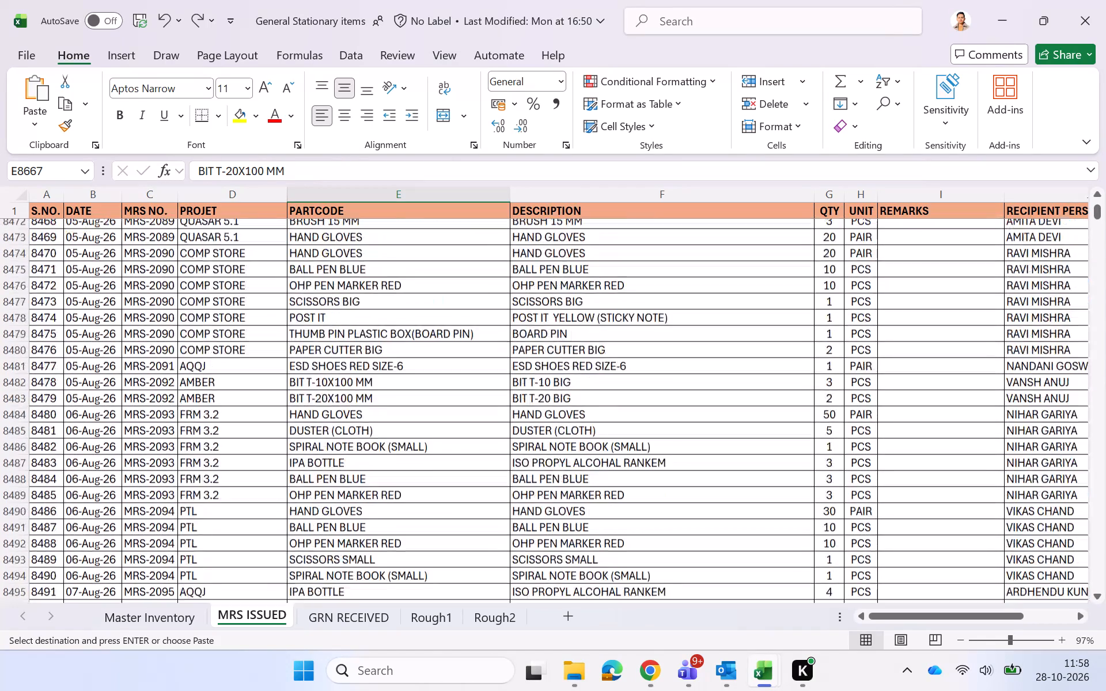
scroll(435, 405, "up", 1)
scroll(460, 335, "up", 1)
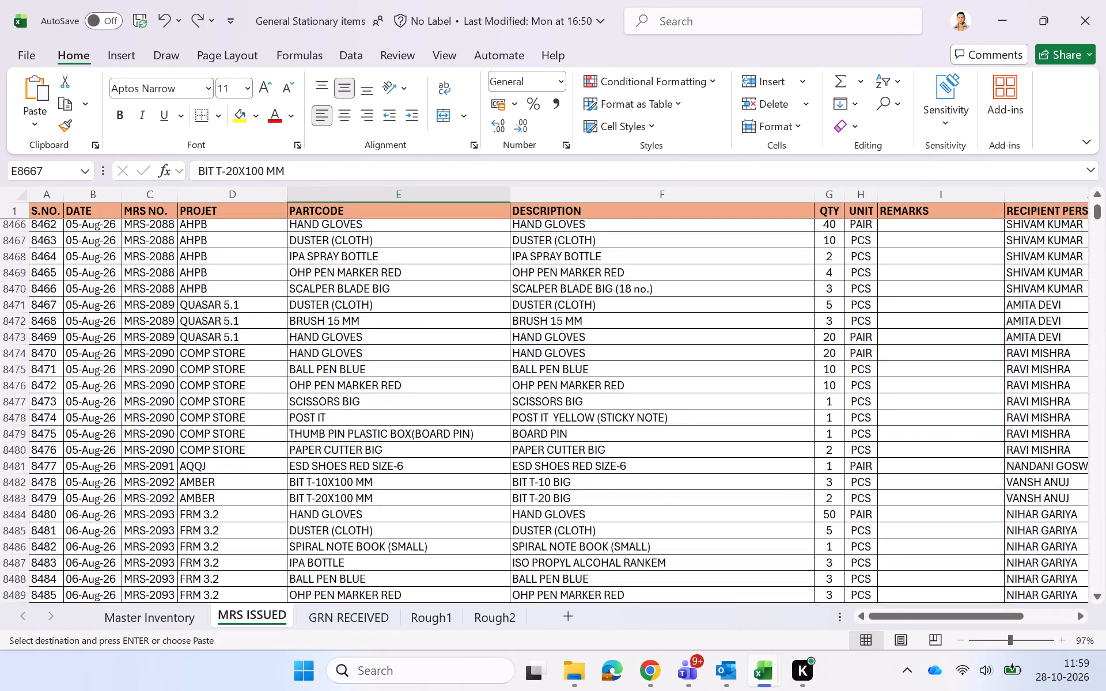
scroll(460, 335, "up", 3)
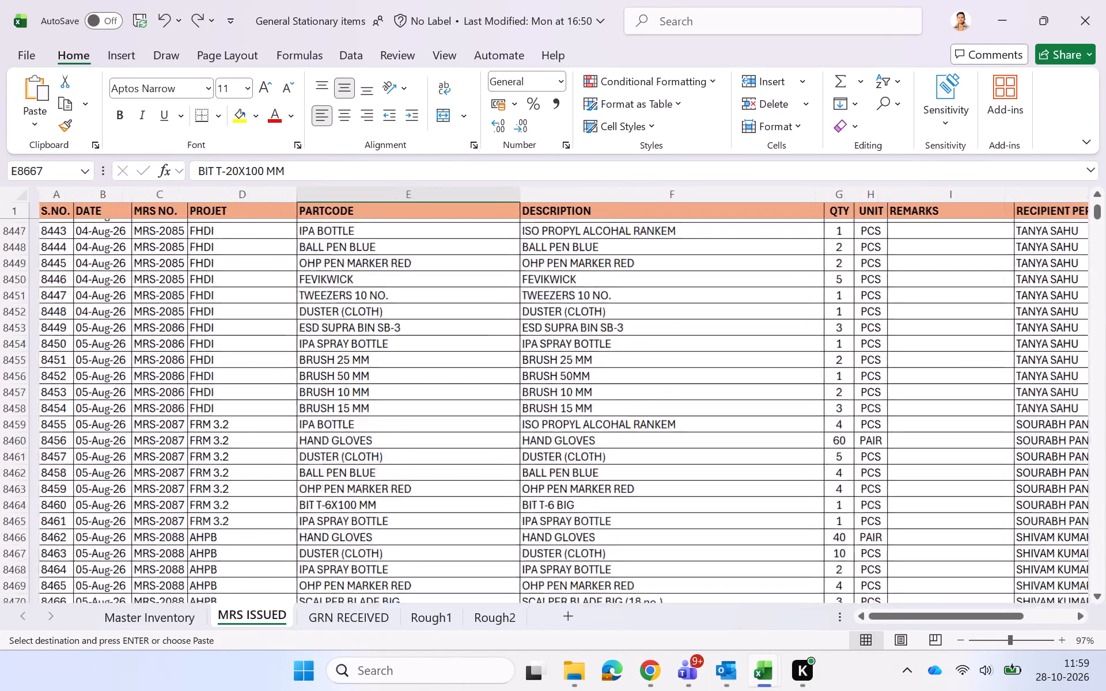
scroll(460, 335, "up", 1)
scroll(460, 335, "down", 1)
left_click(446, 373)
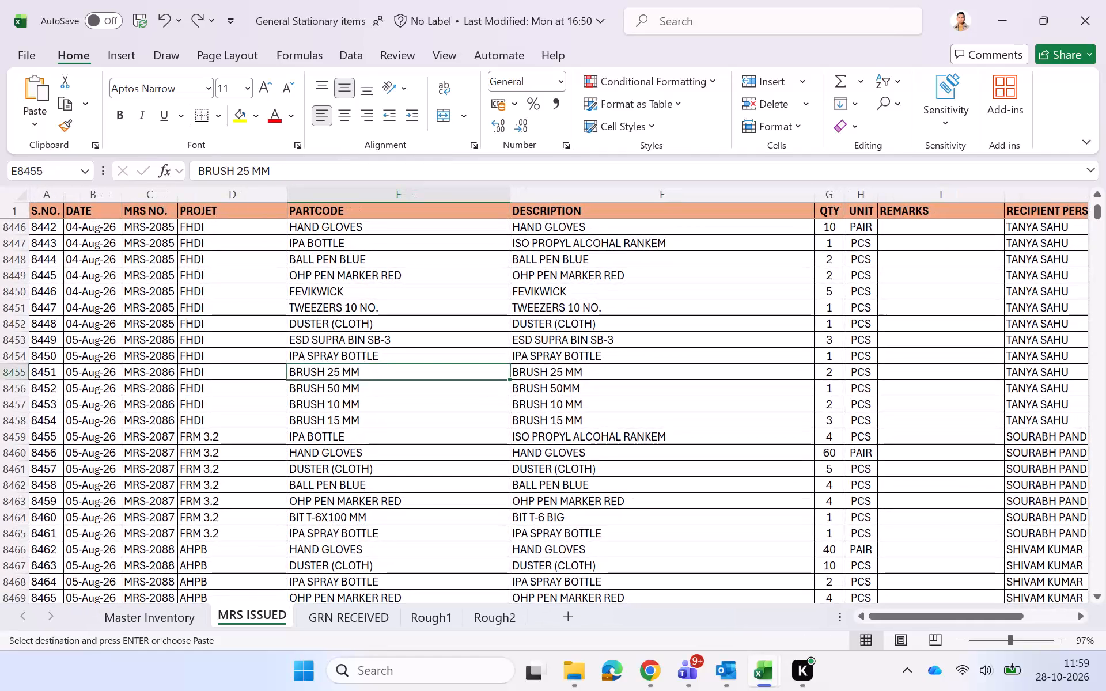
key("shift+Right")
key("ctrl+c")
key("ctrl+Down")
key("Down")
key("ctrl+v")
Enter quantities 20, 1, 3, 1, 5, 5 and 5 for the MRS-2390 items in rows 9732 to 9738.
key("Right")
key("Right")
key("Up")
key("Up")
key("Up")
key("Up")
key("Up")
key("Up")
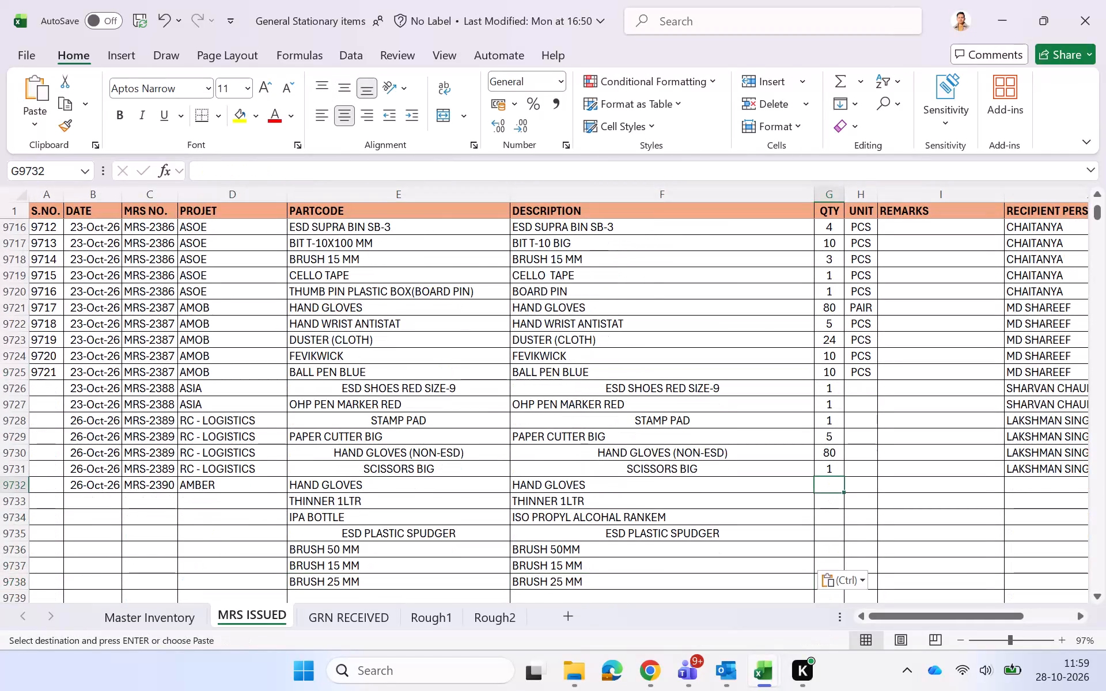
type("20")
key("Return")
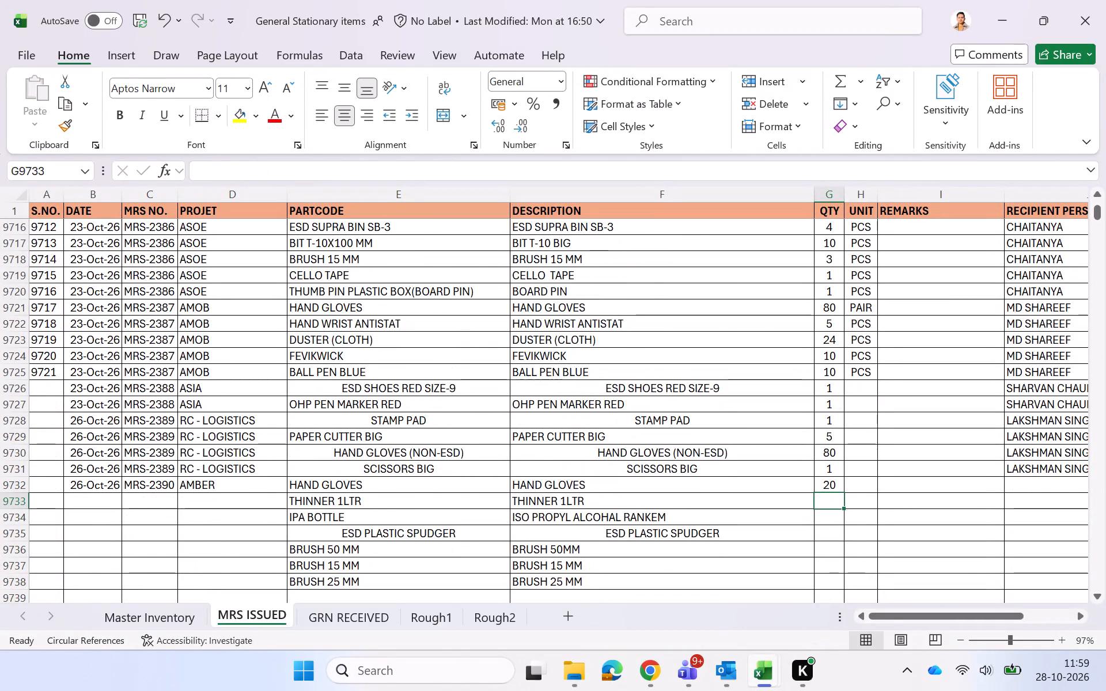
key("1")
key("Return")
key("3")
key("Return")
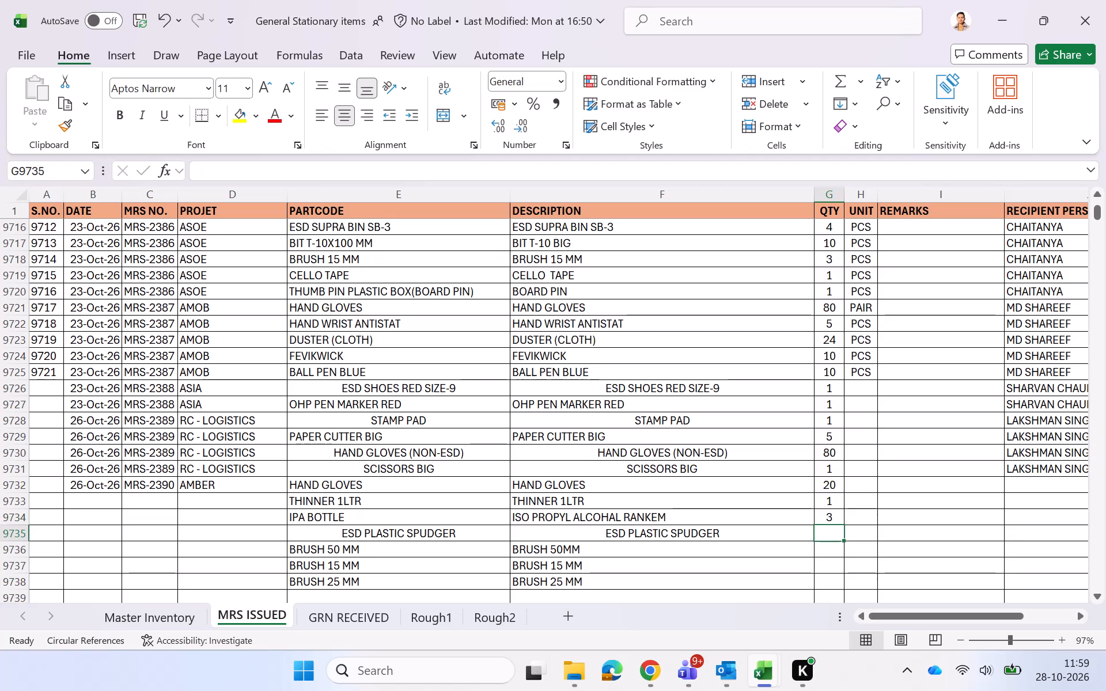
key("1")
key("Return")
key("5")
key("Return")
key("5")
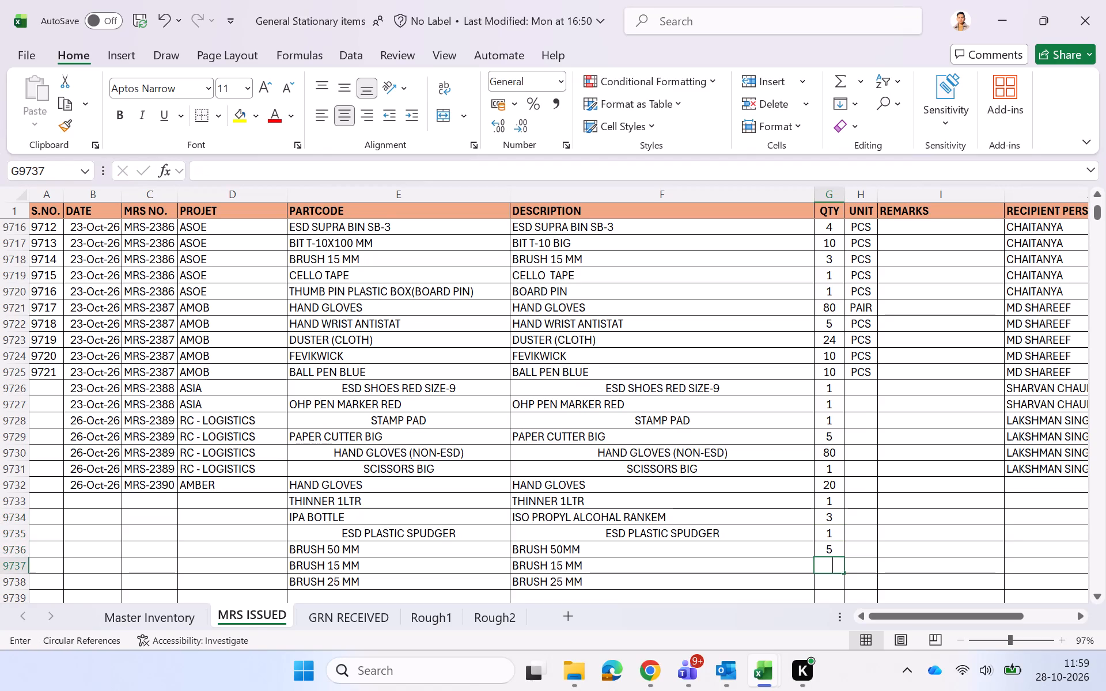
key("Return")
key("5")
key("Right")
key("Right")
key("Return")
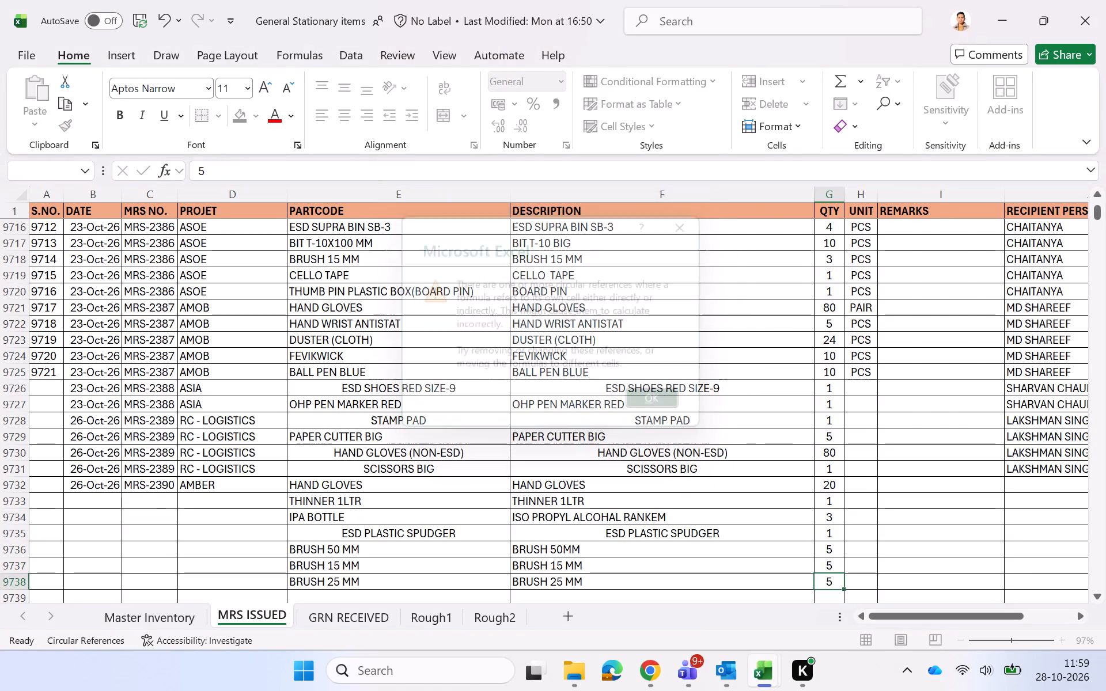
Enter the recipient's name for the MRS-2390 hand gloves issue in row 9732.
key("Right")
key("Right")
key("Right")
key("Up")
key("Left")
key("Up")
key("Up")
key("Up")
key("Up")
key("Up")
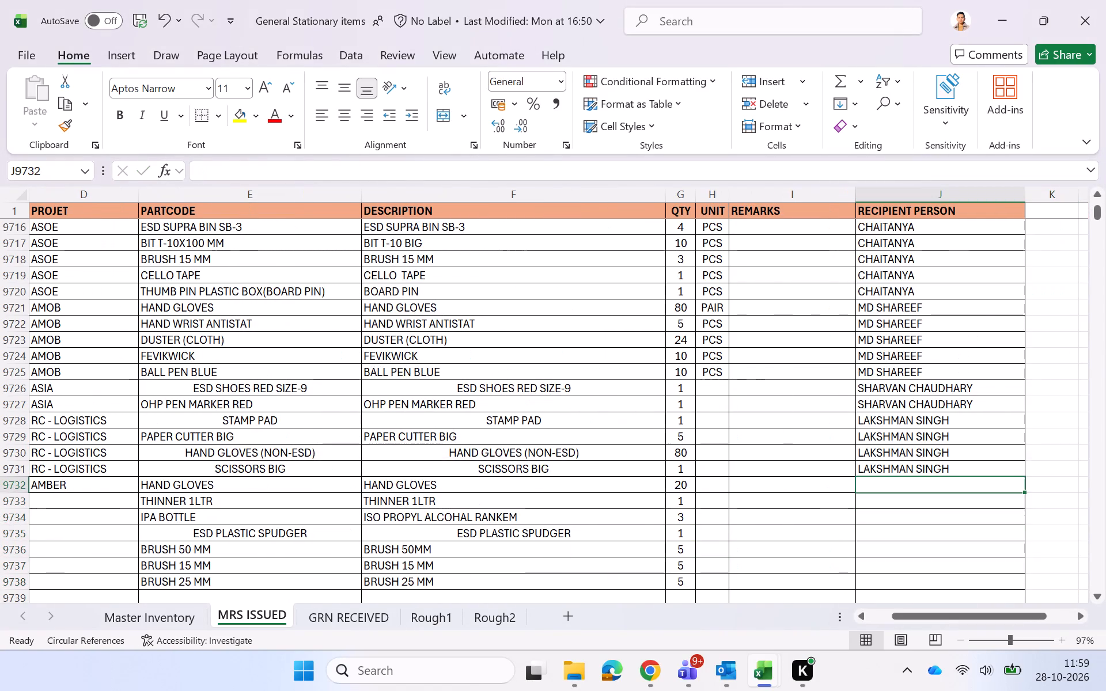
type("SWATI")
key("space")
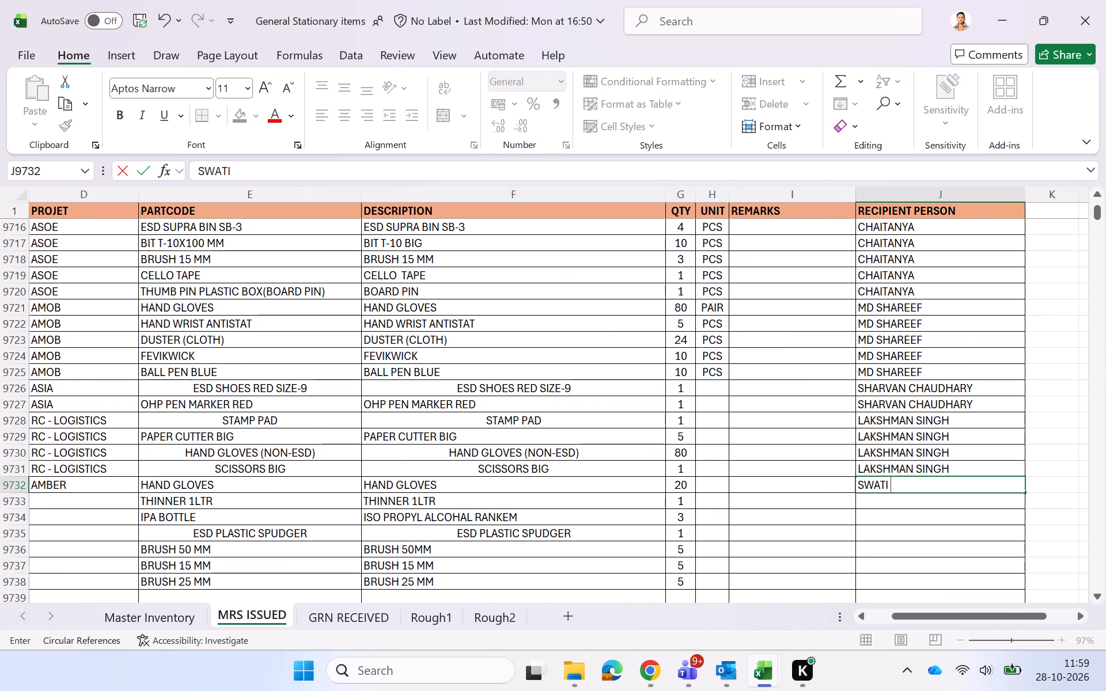
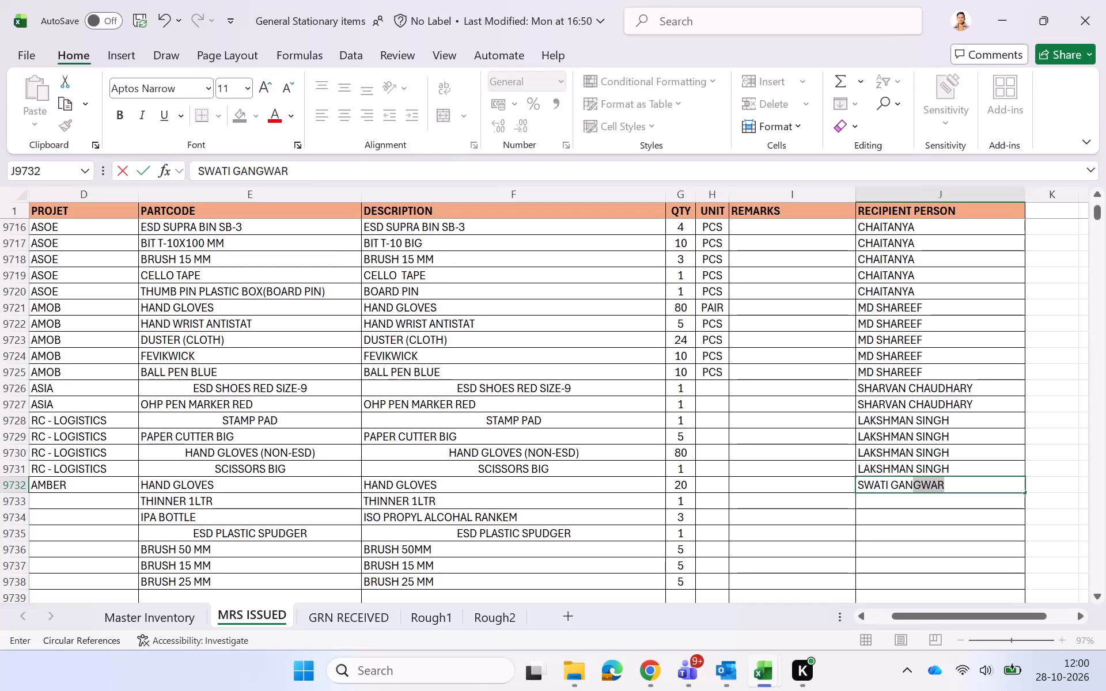
Fill the recipient's name from row 9732 down through row 9738 for the MRS-2390 items.
key("shift+Down")
key("shift+Down")
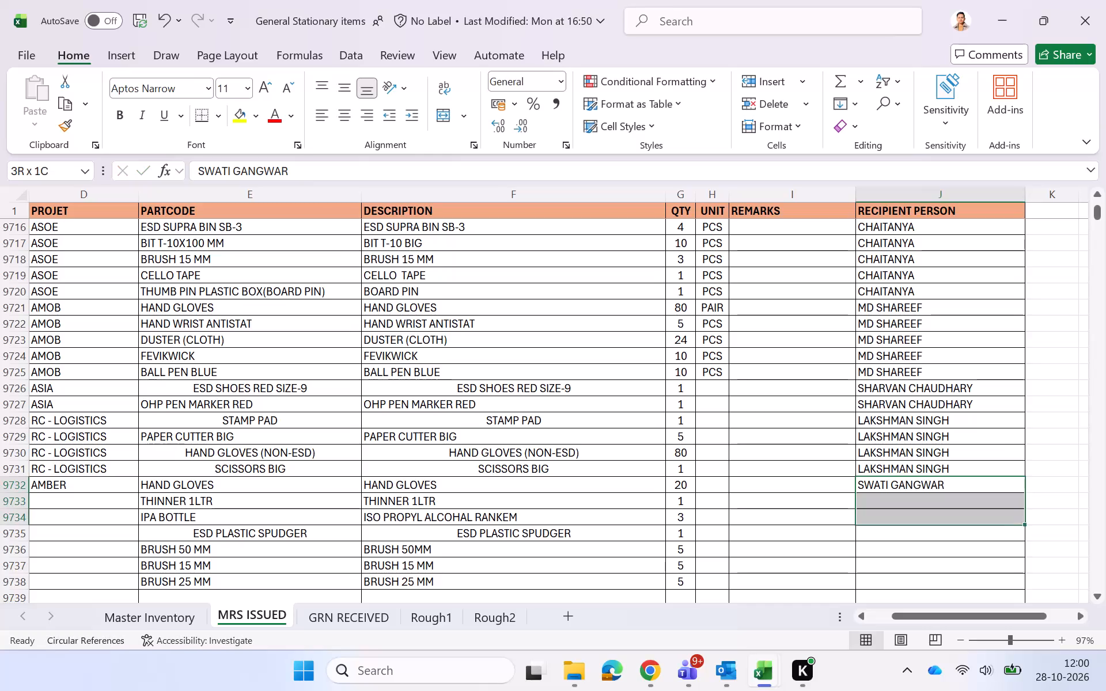
key("shift+Down")
key("shift+Down")
key("shift+Down")
key("shift+Down")
key("ctrl+d")
Fill the date, MRS number and project from row 9732 down through row 9738.
key("Left")
key("Left")
key("Left")
key("Left")
key("Left")
key("Left")
key("Left")
key("Left")
key("Left")
key("Left")
key("Left")
key("Left")
key("Left")
key("Left")
key("Left")
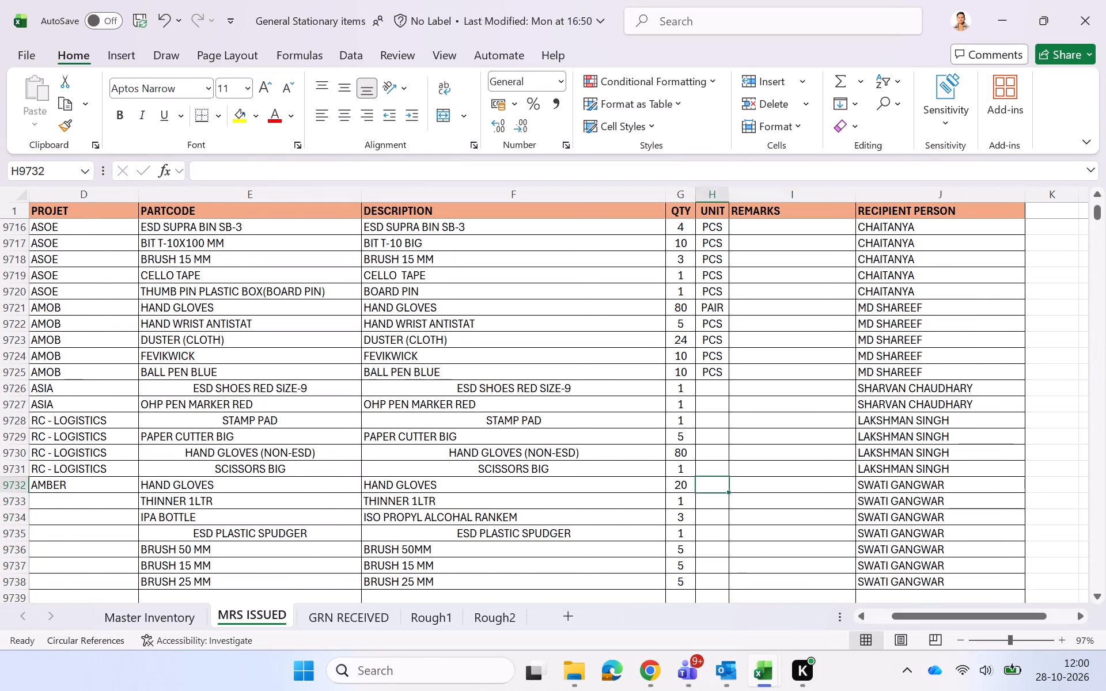
key("Right")
key("shift+Right")
key("shift+Right")
key("shift+Down")
key("shift+Down")
key("shift+Down")
key("shift+Down")
key("shift+Down")
key("shift+Down")
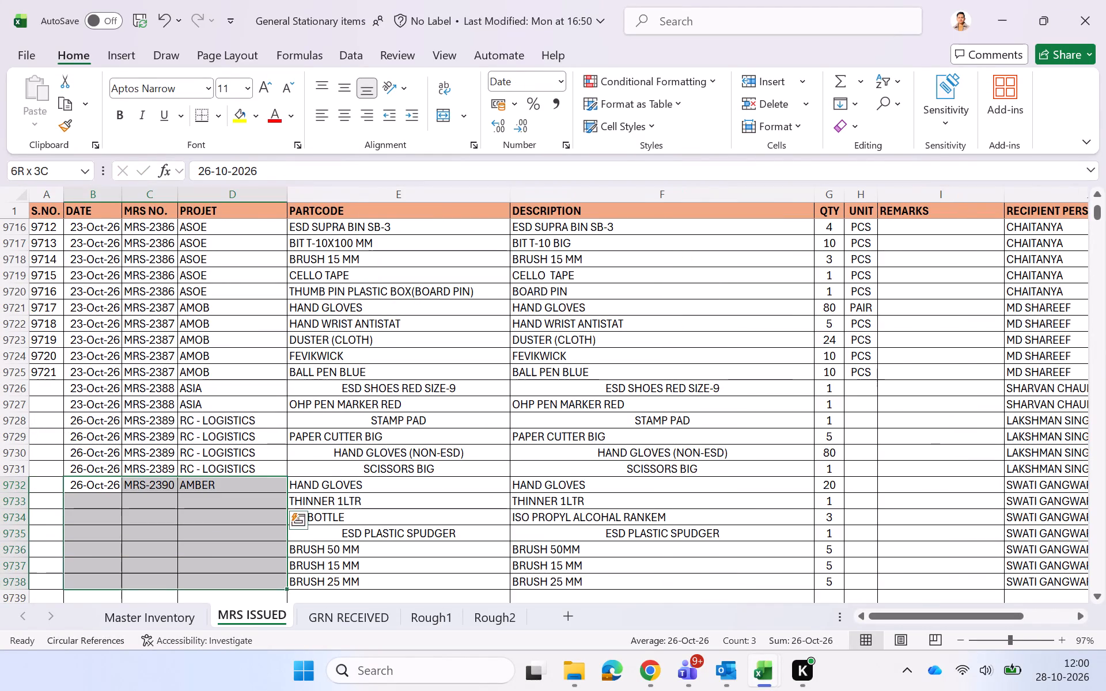
key("ctrl+d")
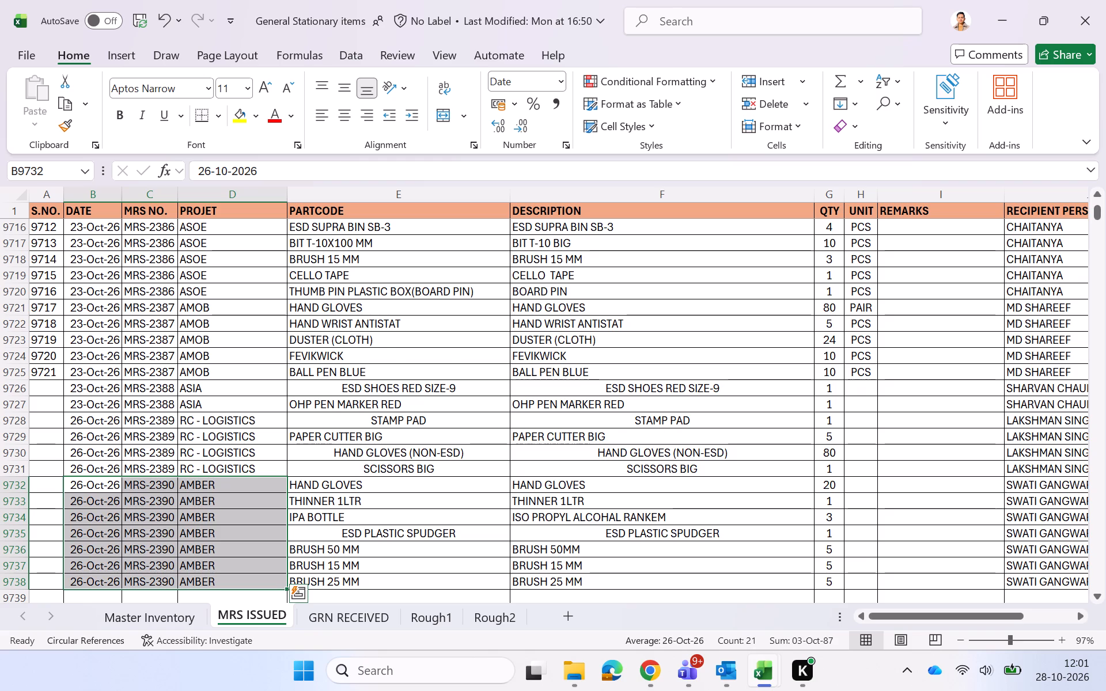
Start a new record in row 9739 with date 26-Oct-26, MRS number MRS-2391 and project AMBER.
scroll(446, 373, "down", 1)
left_click(92, 523)
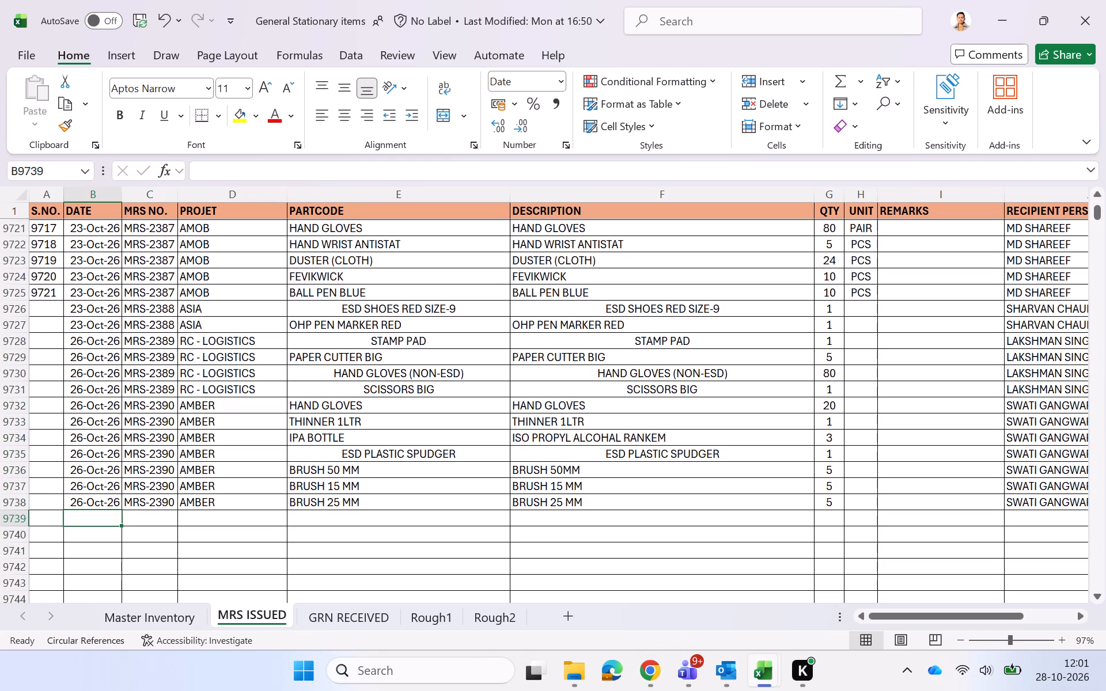
key("Up")
key("ctrl+c")
key("Down")
key("ctrl+v")
left_click(143, 508)
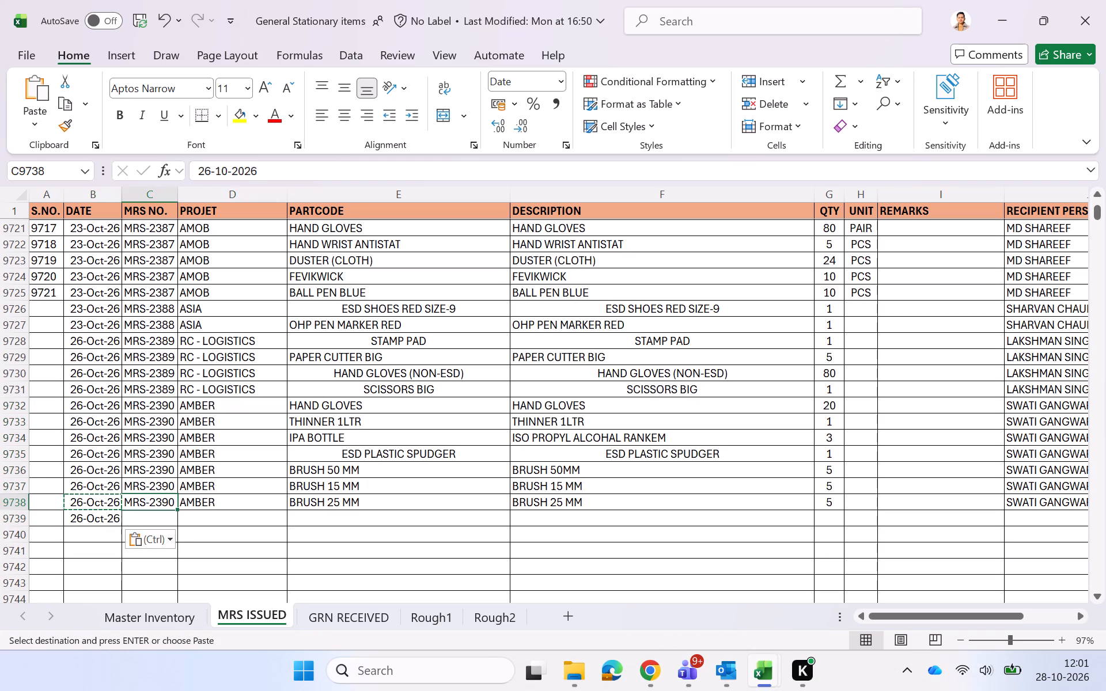
left_click(179, 511)
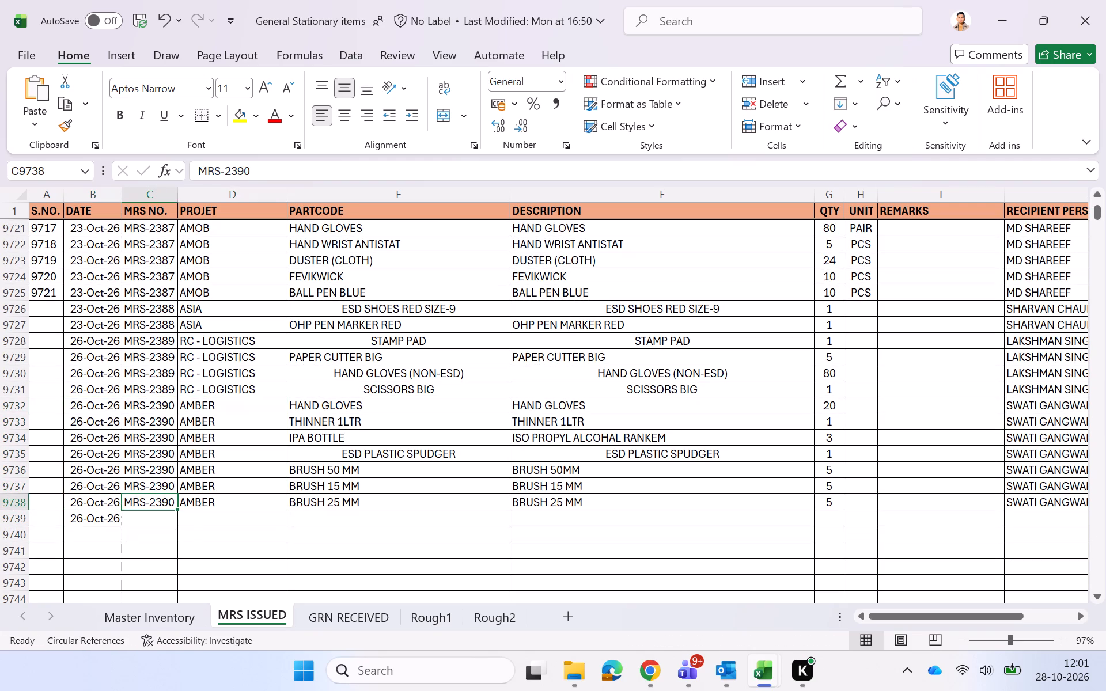
double_click(177, 510)
left_click(209, 520)
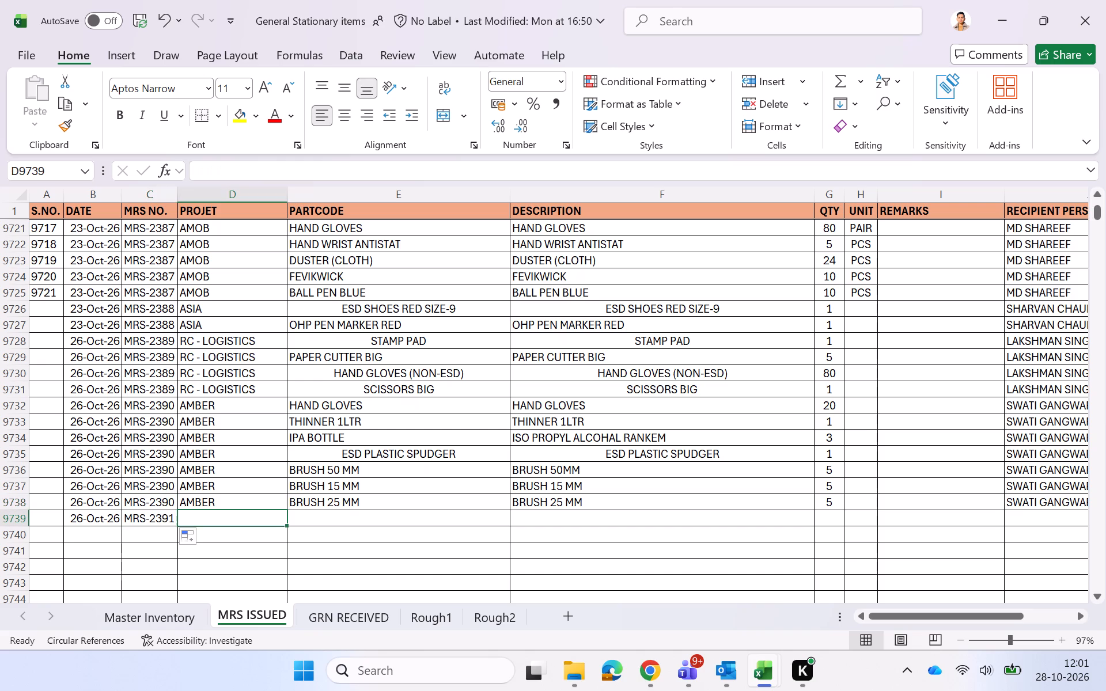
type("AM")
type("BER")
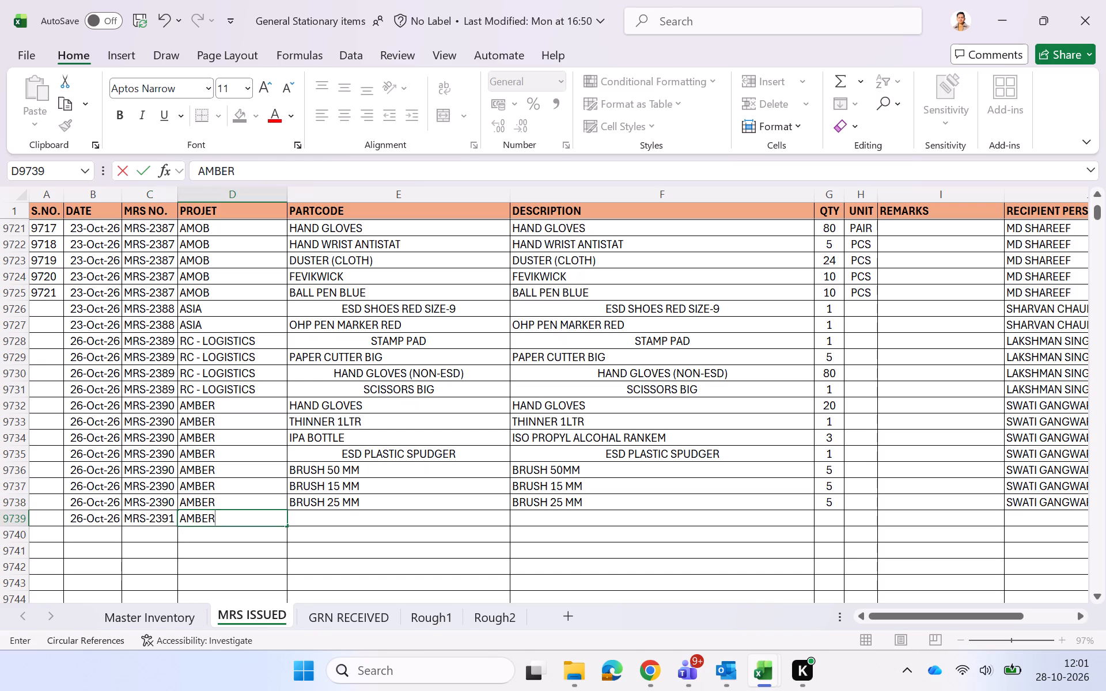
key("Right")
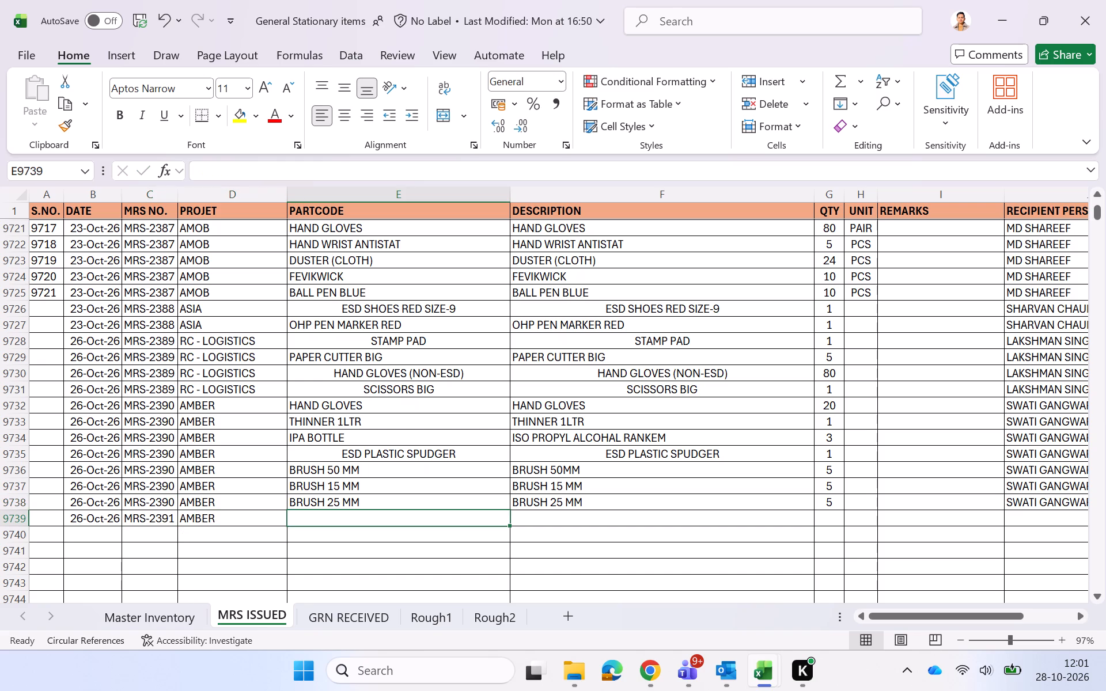
Copy the DUSTER (CLOTH) partcode and description from row 9723 into row 9739.
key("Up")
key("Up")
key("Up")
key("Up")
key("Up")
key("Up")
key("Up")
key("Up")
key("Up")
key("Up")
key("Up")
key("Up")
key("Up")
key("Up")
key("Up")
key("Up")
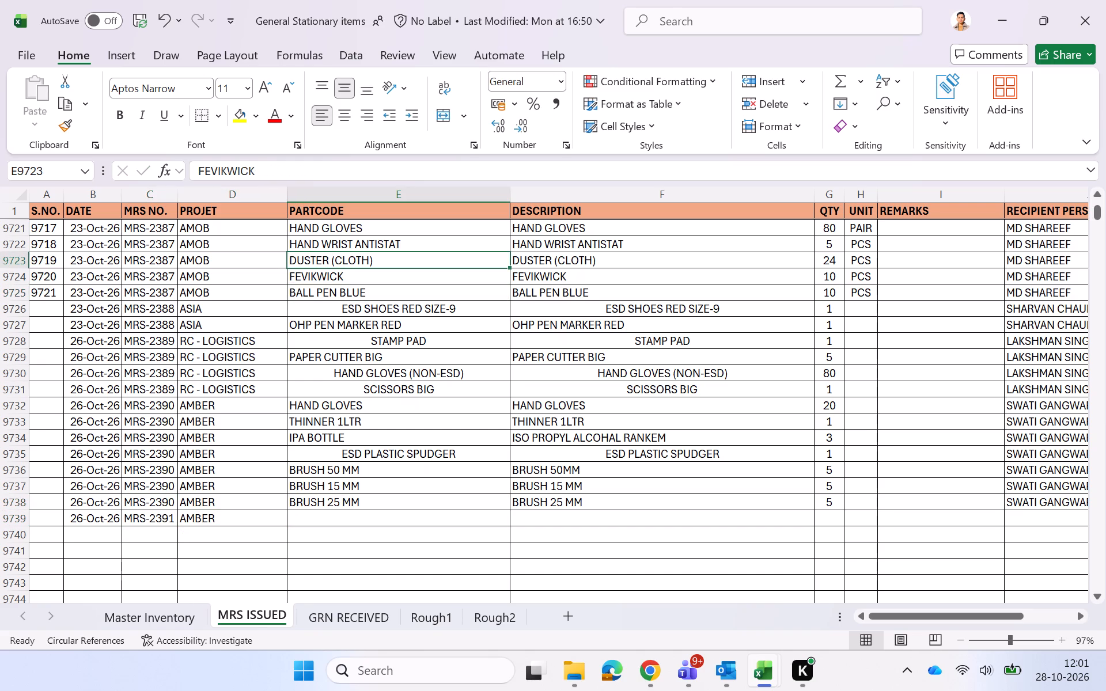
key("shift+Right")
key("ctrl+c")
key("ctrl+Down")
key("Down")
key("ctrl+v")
Copy the LINT FREE WIPES (9X9) PACK OF 150 PCS partcode and description from row 9688 into row 9740.
scroll(209, 520, "up", 2)
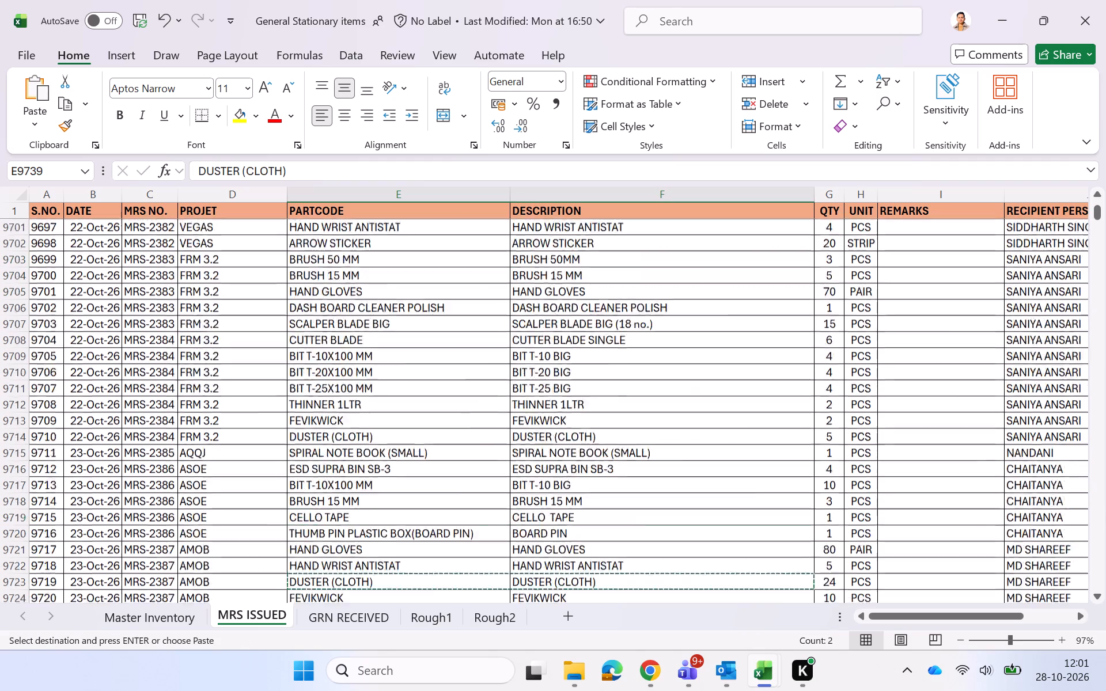
left_click(453, 377)
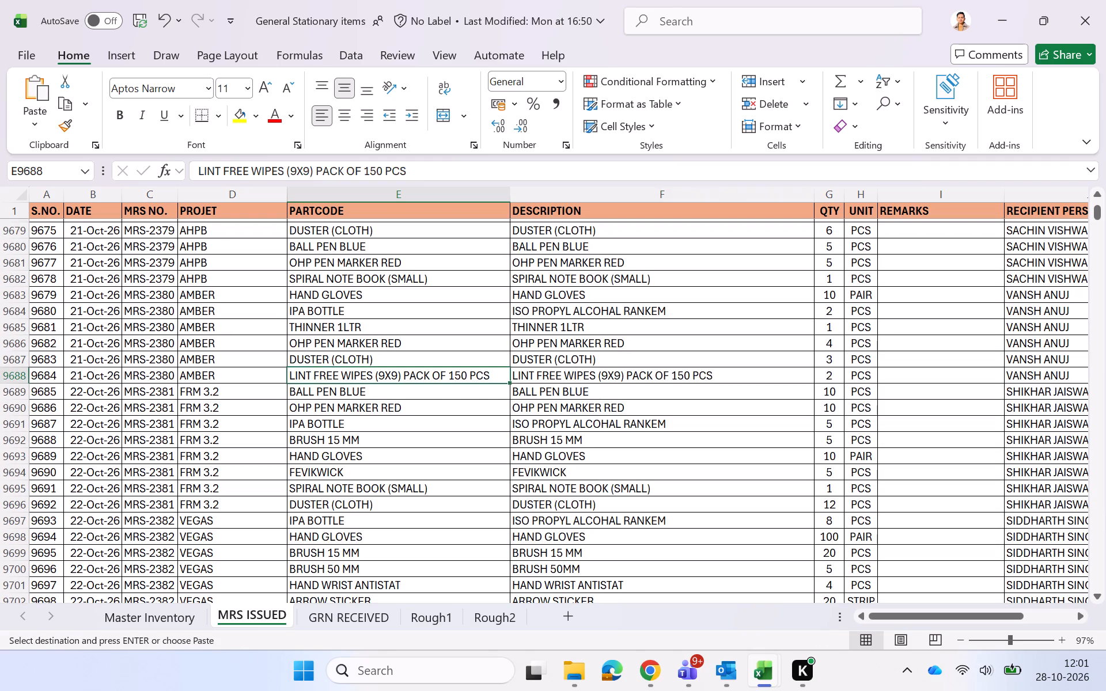
key("shift+Right")
key("ctrl+c")
key("ctrl+Down")
key("Down")
key("ctrl+v")
Find an earlier HAND WRIST ANTISTAT entry by searching for HAND W and copy its partcode and description into row 9741.
key("ctrl+Down")
key("Down")
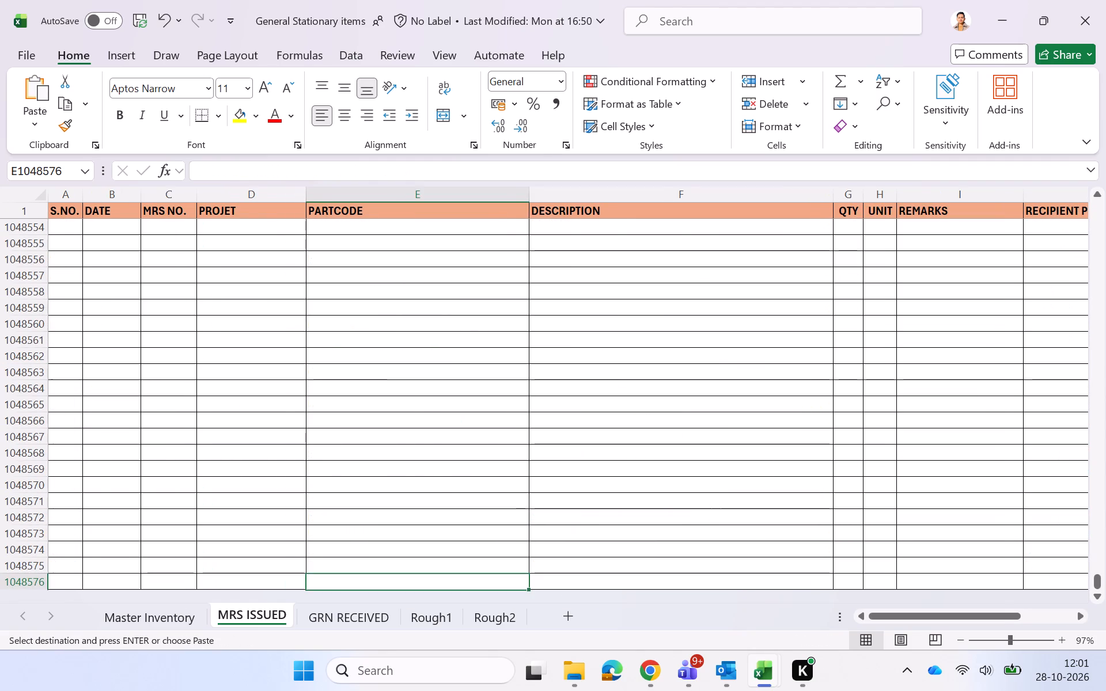
key("ctrl+Up")
key("Down")
key("ctrl+f")
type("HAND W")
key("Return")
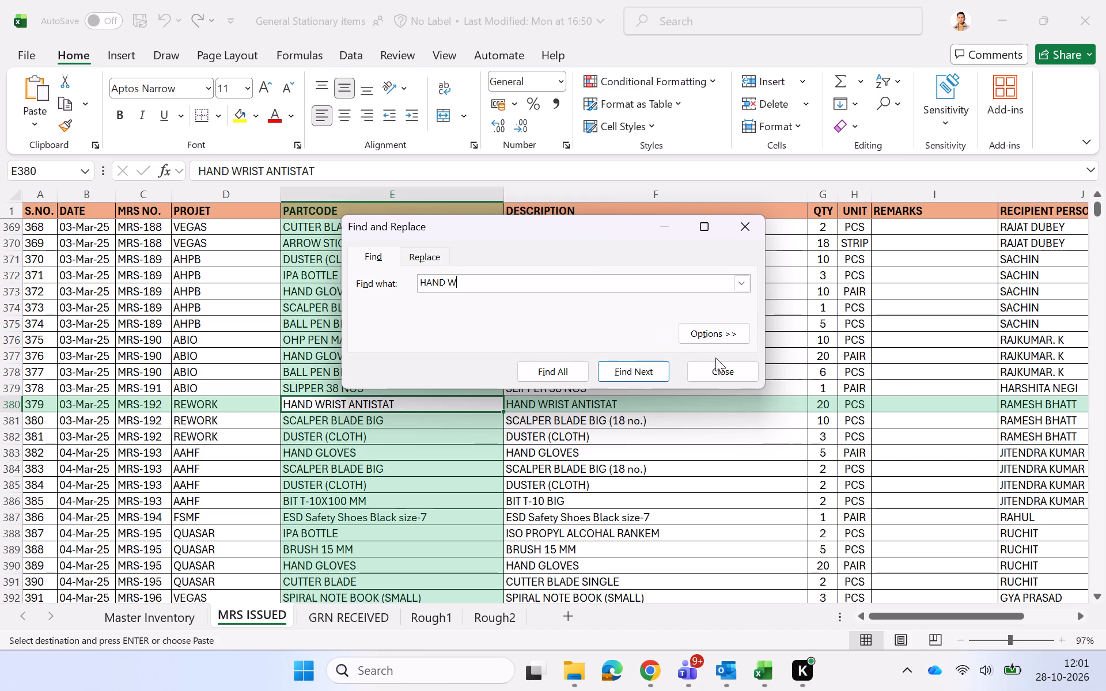
left_click(718, 369)
key("shift+Right")
key("ctrl+c")
key("ctrl+Down")
key("Down")
key("ctrl+v")
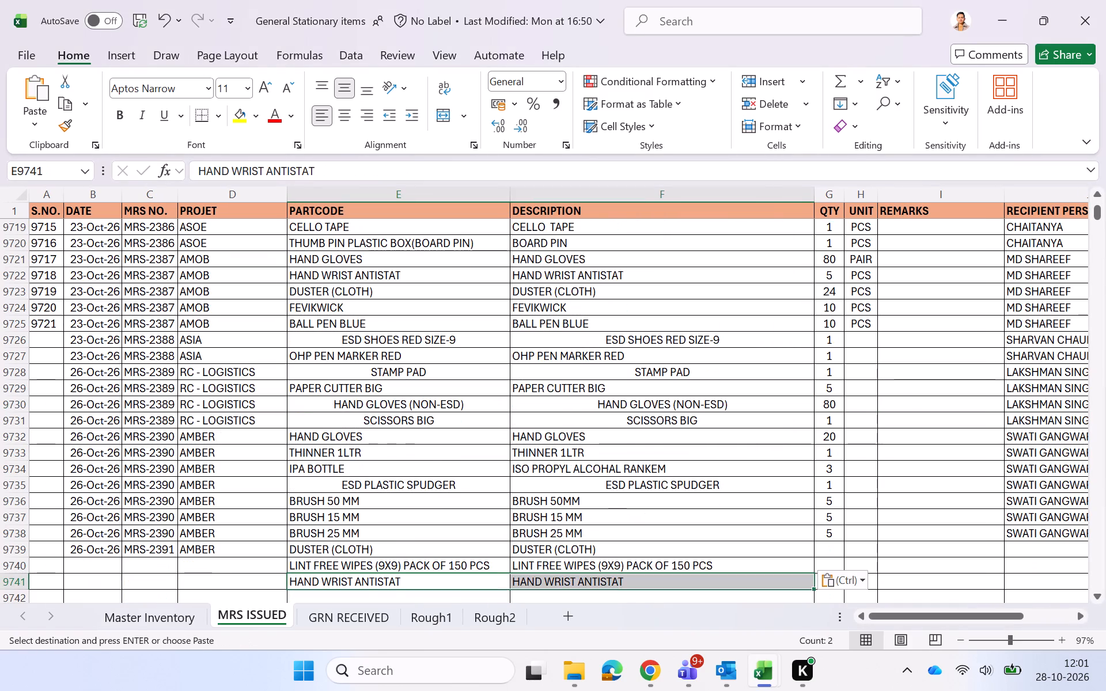
Enter a quantity of 3 for each MRS-2391 item in rows 9739 to 9741.
key("Right")
key("Right")
key("Up")
key("Up")
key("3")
key("Return")
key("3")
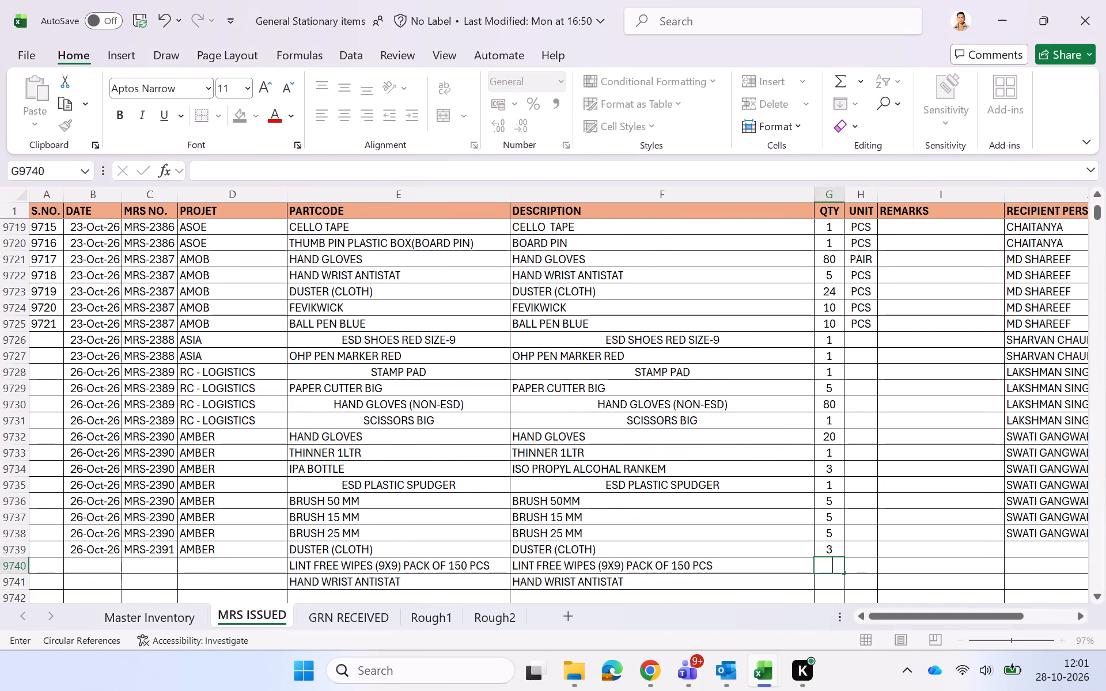
key("Return")
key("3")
key("Return")
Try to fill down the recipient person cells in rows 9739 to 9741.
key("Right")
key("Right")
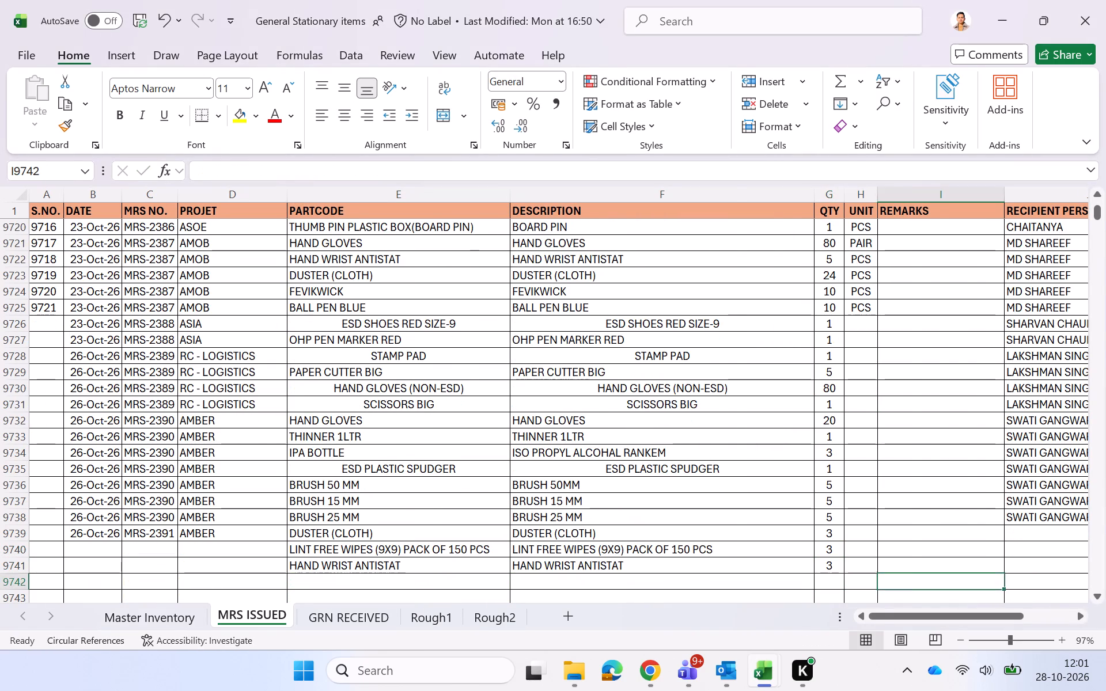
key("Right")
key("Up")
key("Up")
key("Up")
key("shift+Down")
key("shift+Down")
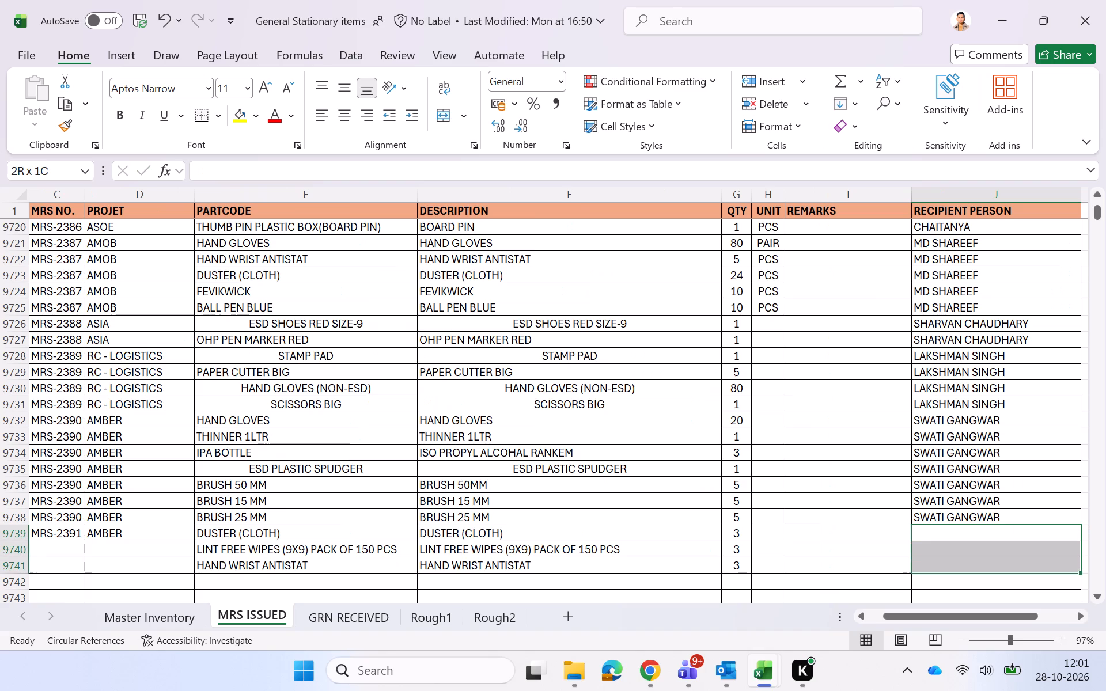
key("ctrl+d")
Fill the date, MRS number and project from row 9739 down through row 9741.
key("Left")
key("Left")
key("Left")
key("Left")
key("Left")
key("Left")
key("Left")
key("Left")
key("Left")
key("Left")
key("Left")
key("Left")
key("Left")
key("Right")
key("shift+Right")
key("shift+Right")
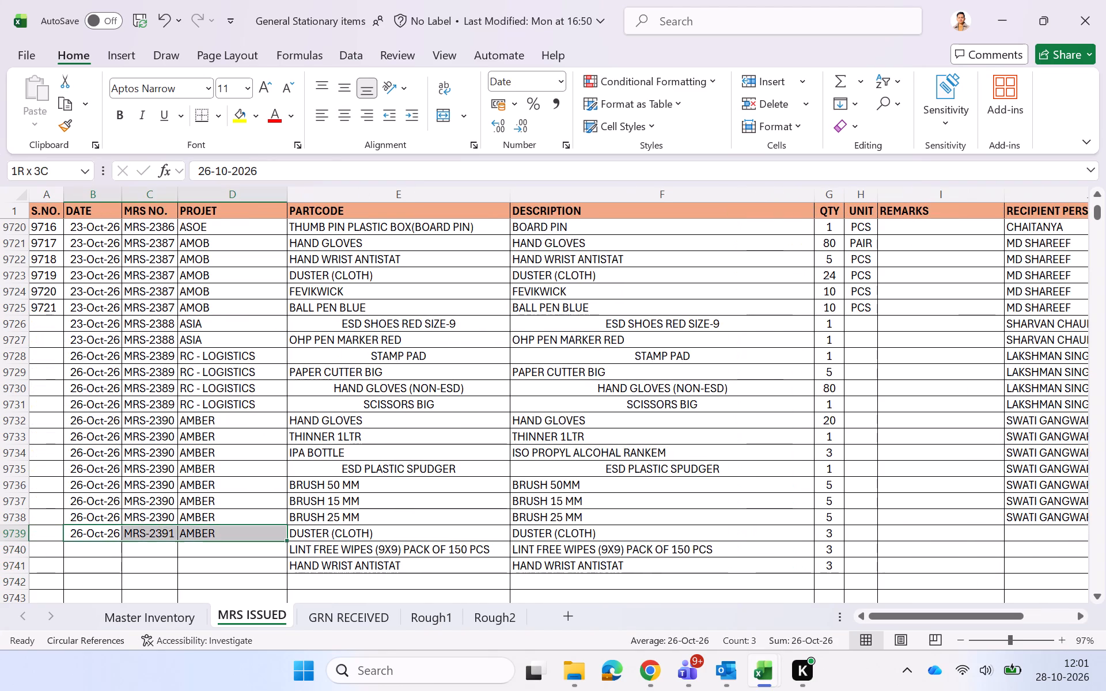
key("shift+Down")
key("shift+Down")
key("shift+Down")
key("shift+Up")
key("ctrl+d")
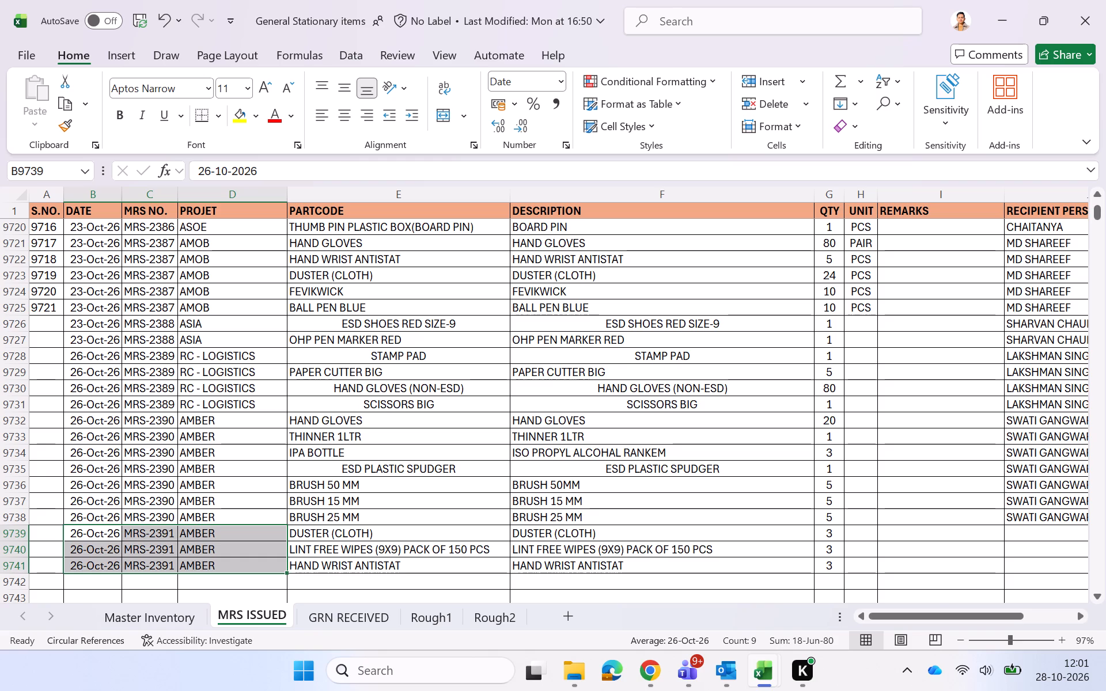
Start a new record in row 9742 with date 26-Oct-26, MRS number MRS-2392 and project ABIO.
key("Down")
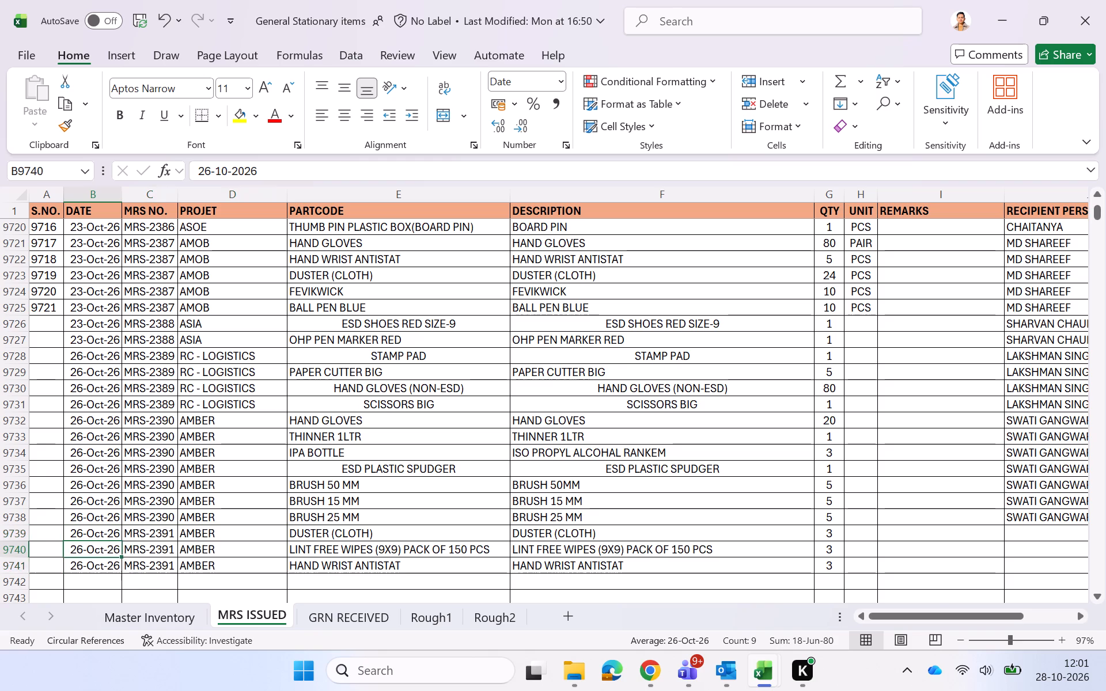
key("Down")
key("Down")
key("Up")
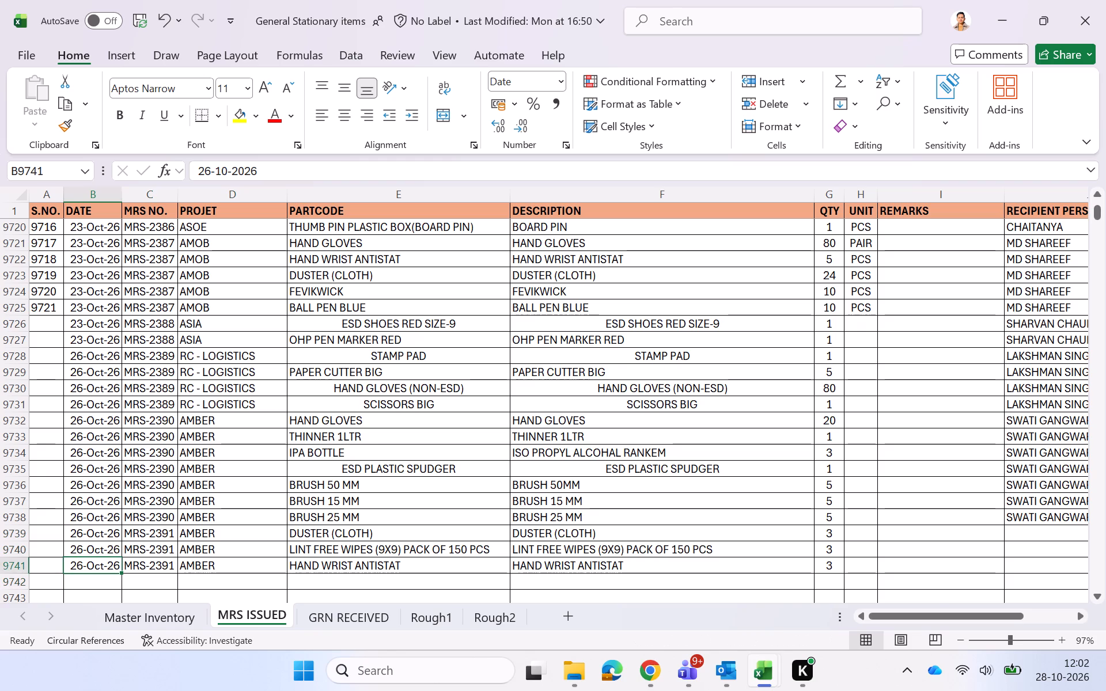
key("ctrl+c")
key("Down")
key("ctrl+v")
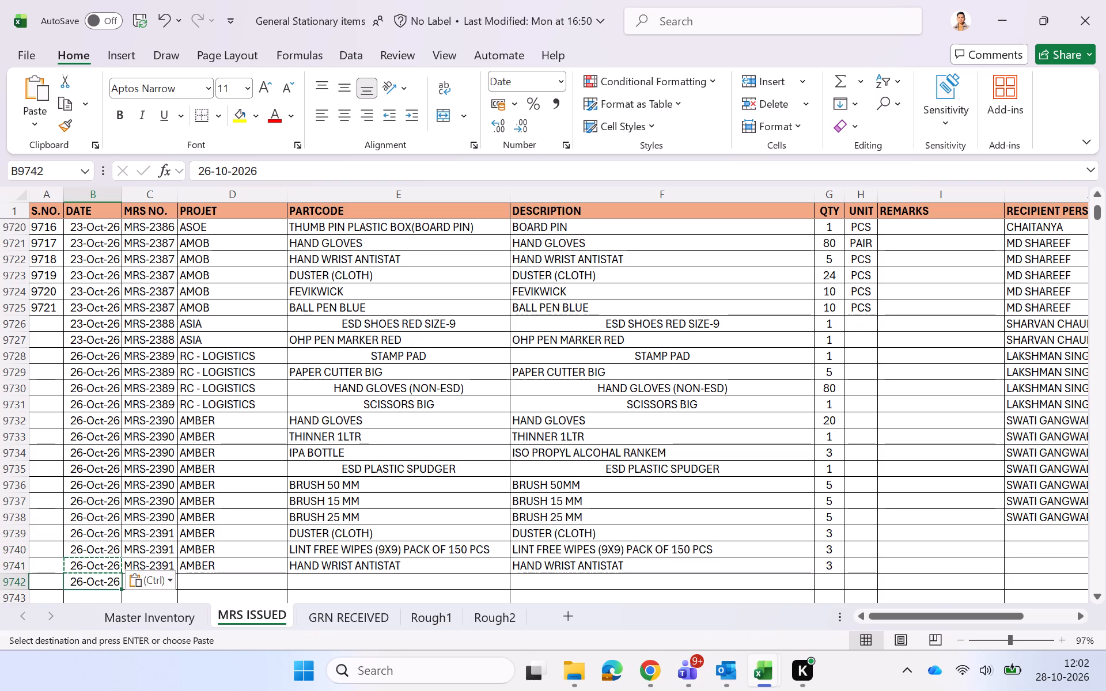
scroll(366, 521, "down", 1)
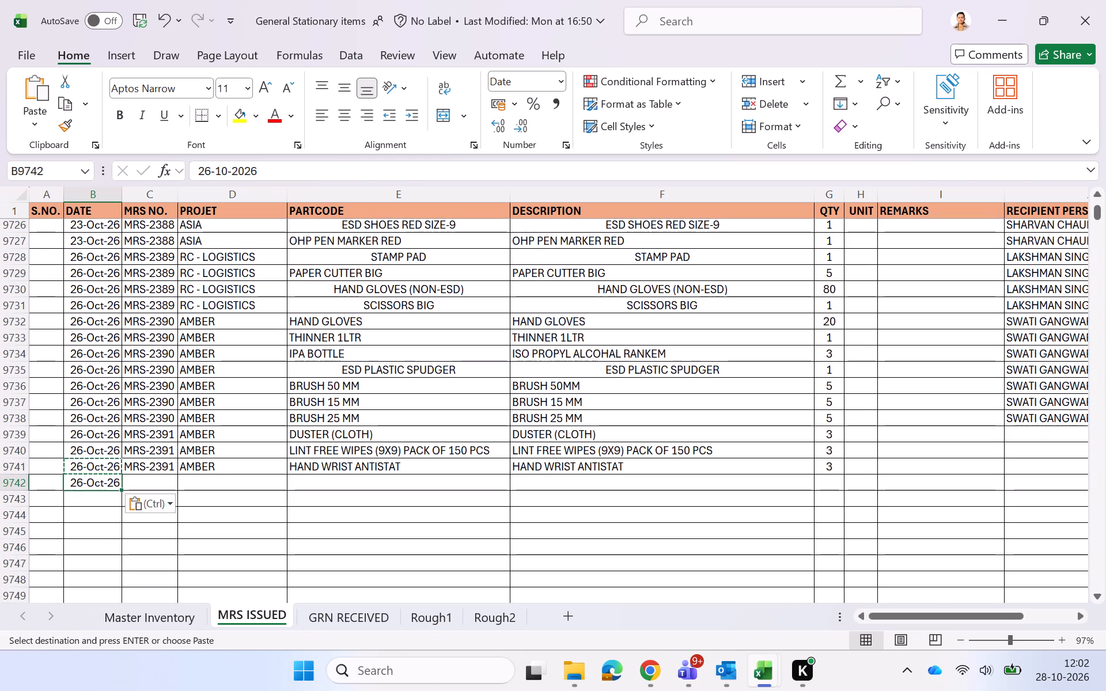
left_click(169, 468)
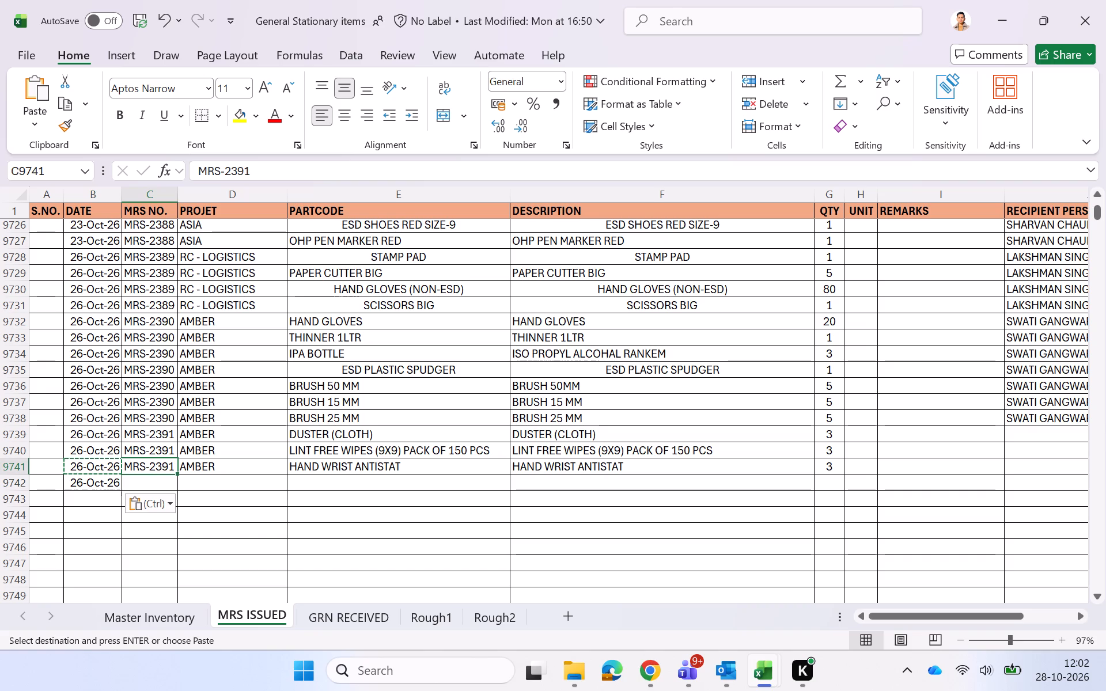
double_click(179, 475)
left_click(218, 489)
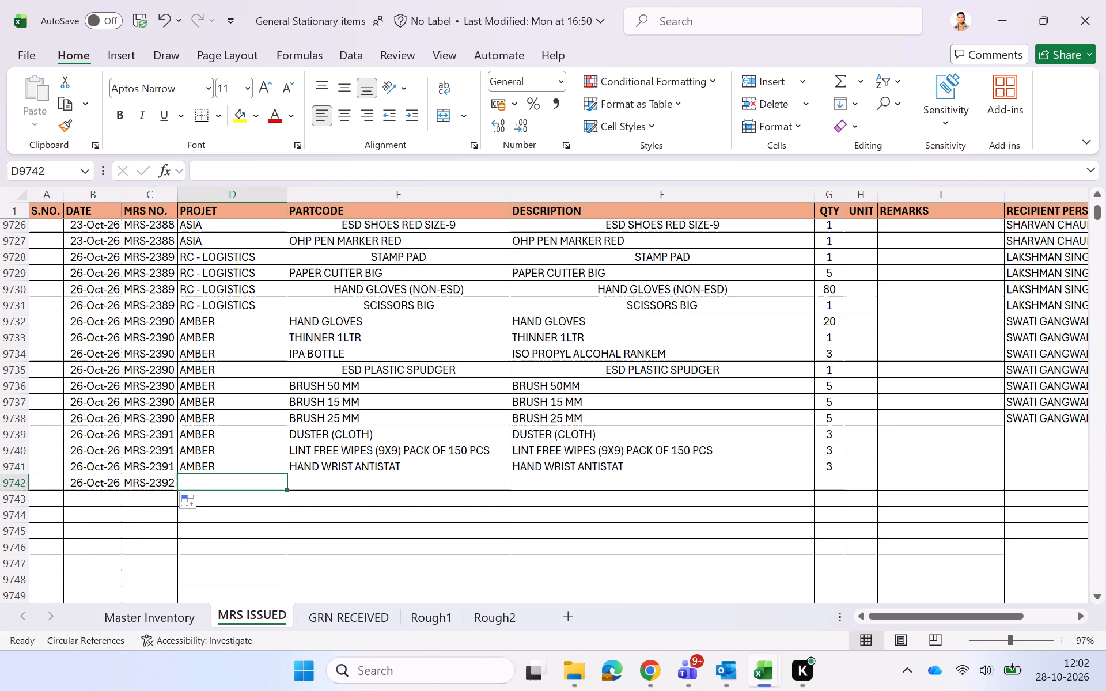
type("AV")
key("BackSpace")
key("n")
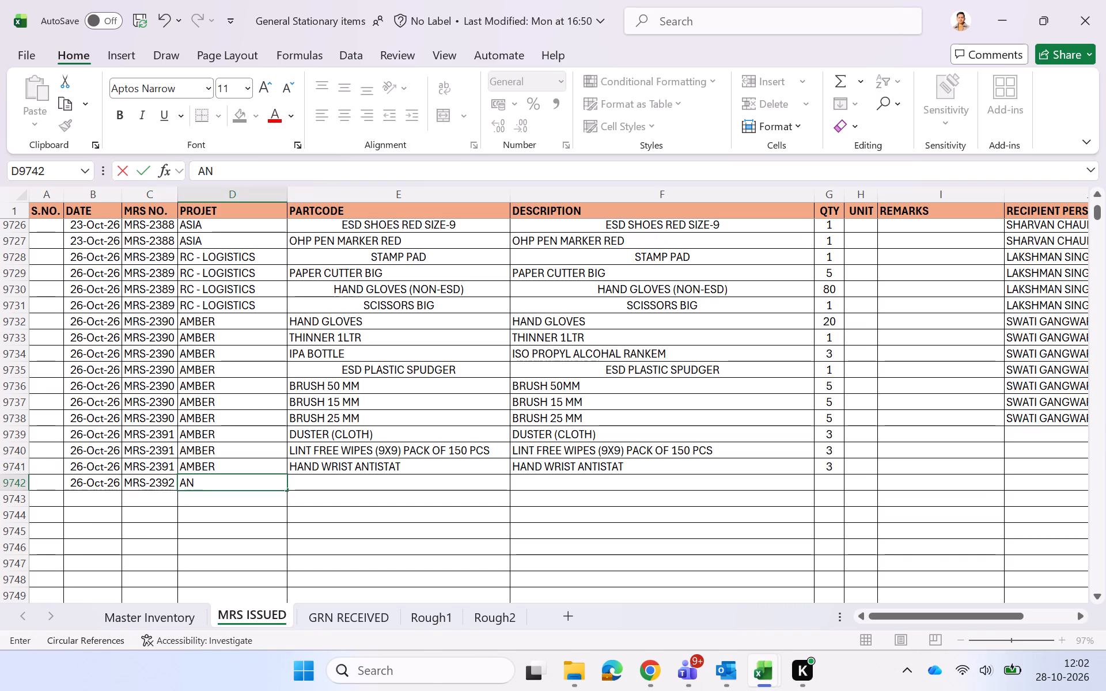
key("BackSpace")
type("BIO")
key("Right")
Copy the HAND GLOVES partcode and description from row 9732 into the MRS-2392 record in row 9742.
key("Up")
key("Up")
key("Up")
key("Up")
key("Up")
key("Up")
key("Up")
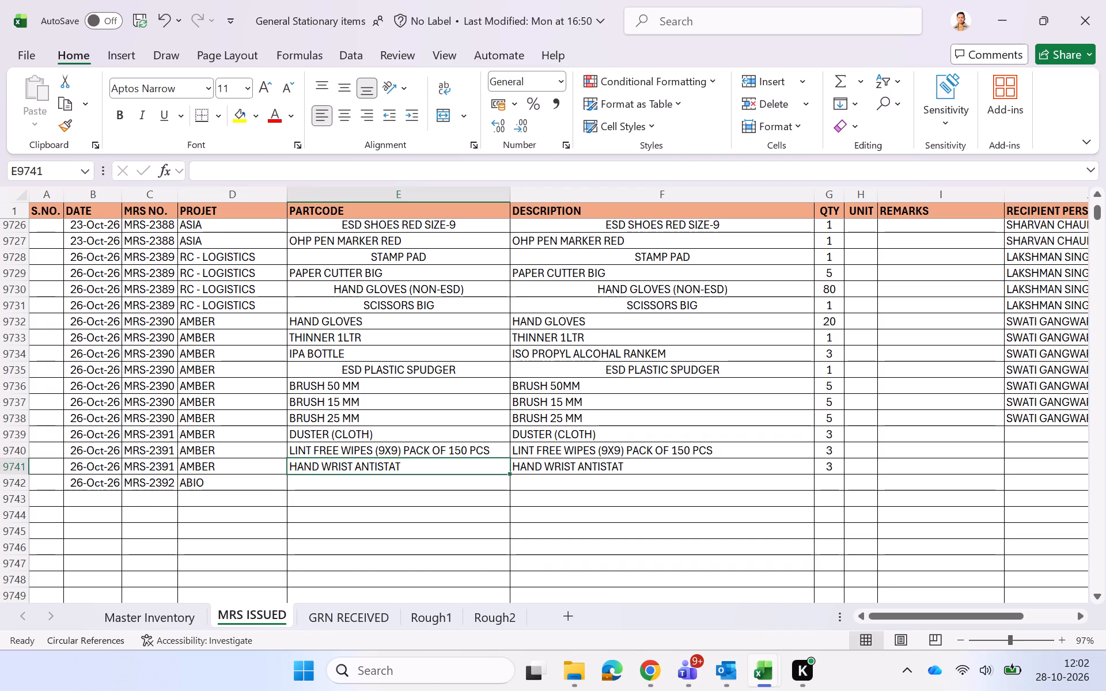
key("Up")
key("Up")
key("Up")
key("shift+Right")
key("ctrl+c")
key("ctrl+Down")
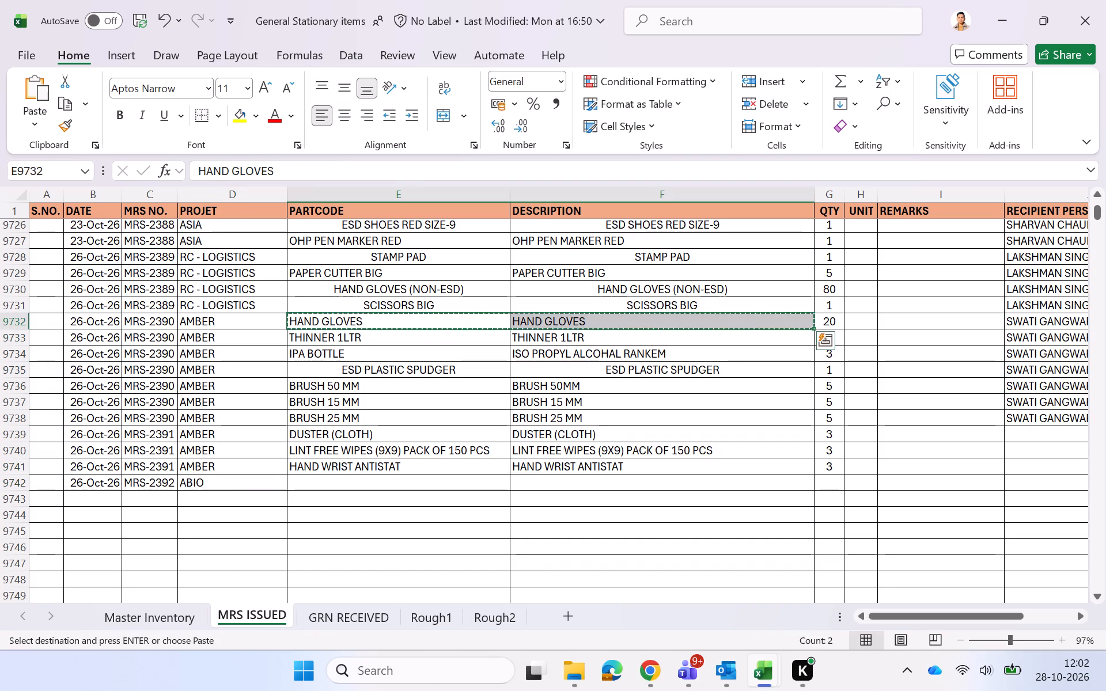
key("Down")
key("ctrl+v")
Copy the DUSTER (CLOTH) partcode and description from row 9739 into row 9743.
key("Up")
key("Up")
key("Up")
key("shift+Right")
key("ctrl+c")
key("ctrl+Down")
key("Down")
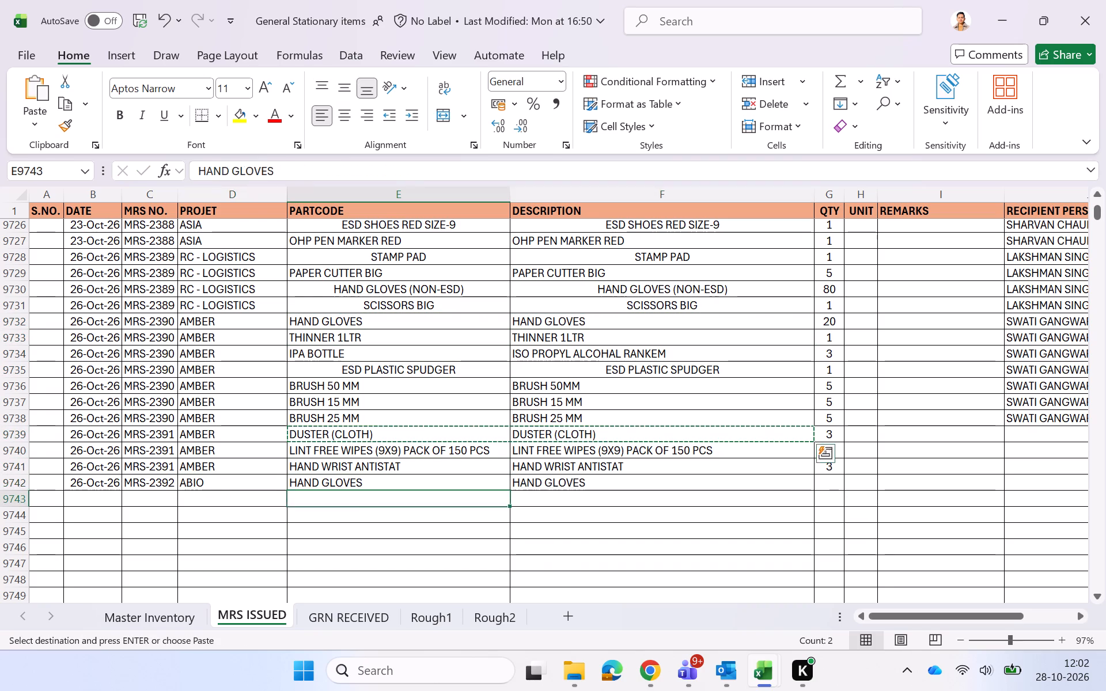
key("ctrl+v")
Find an earlier FEVIKWICK entry and copy its partcode and description into row 9744.
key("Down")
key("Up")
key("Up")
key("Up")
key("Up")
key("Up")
scroll(218, 489, "up", 5)
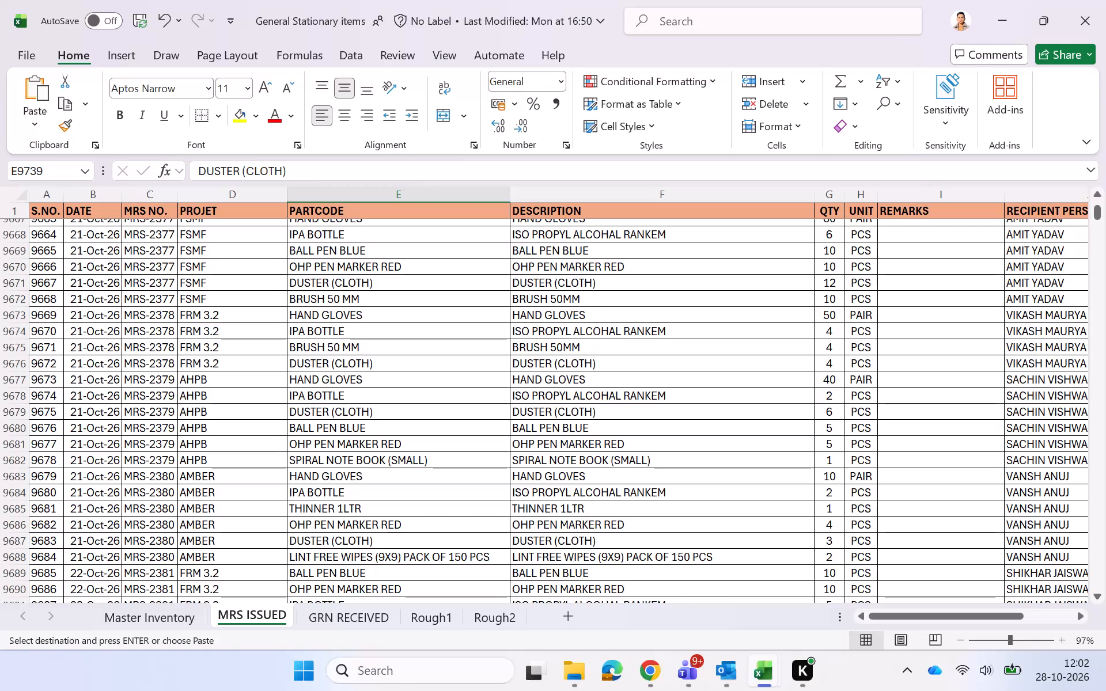
scroll(377, 280, "up", 2)
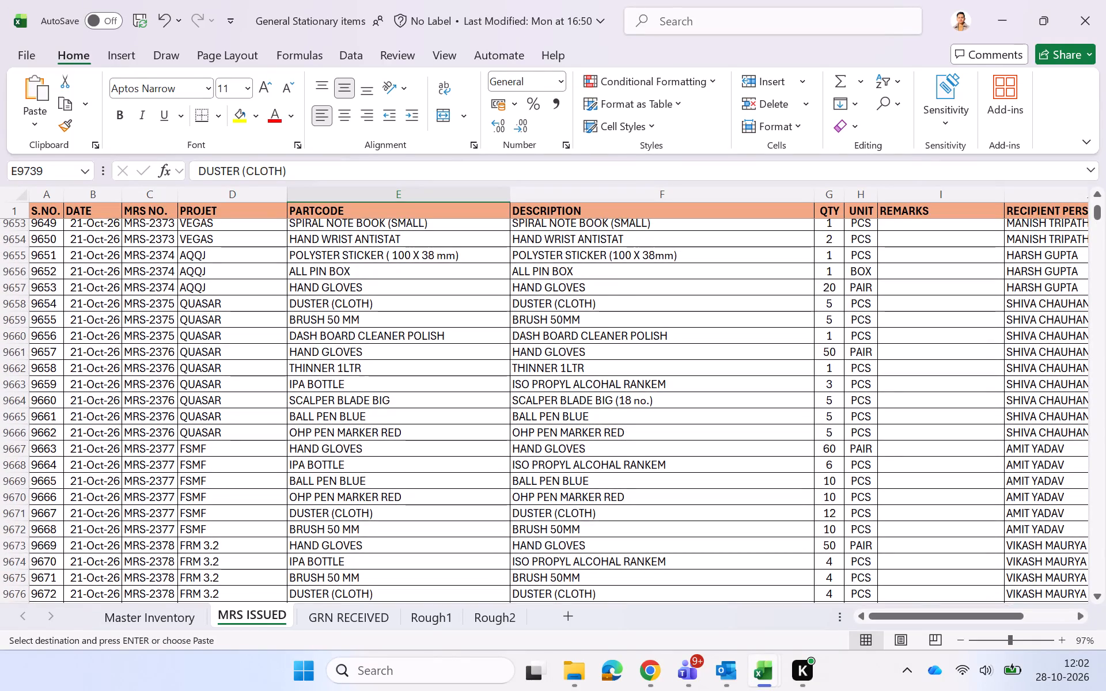
scroll(375, 311, "up", 3)
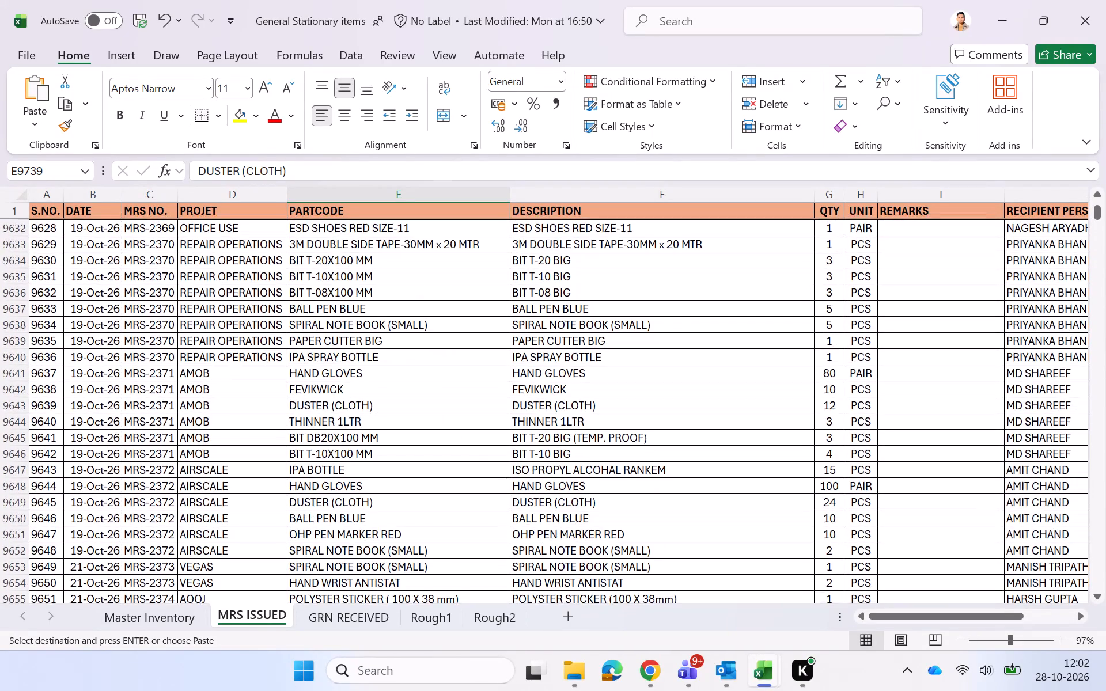
left_click(357, 386)
key("shift+Right")
key("ctrl+c")
key("ctrl+Down")
key("Down")
key("ctrl+v")
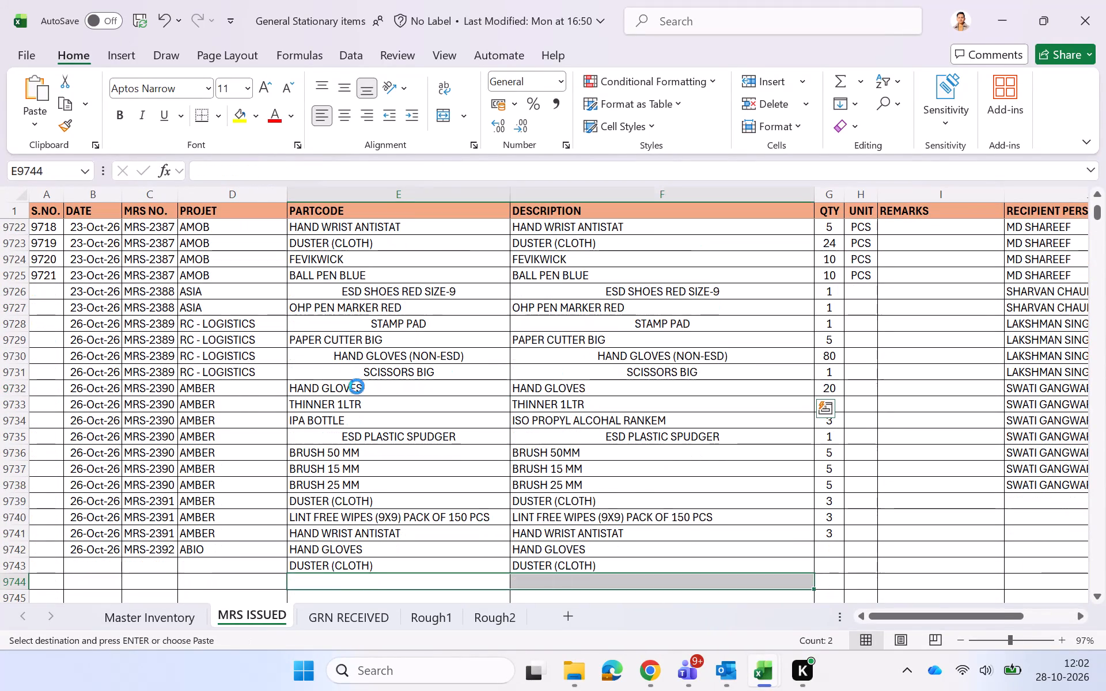
Enter quantities of 30 for hand gloves, 3 for duster and 1 for Fevikwick in rows 9742 to 9744.
key("ctrl+Right")
key("Right")
key("Up")
key("Up")
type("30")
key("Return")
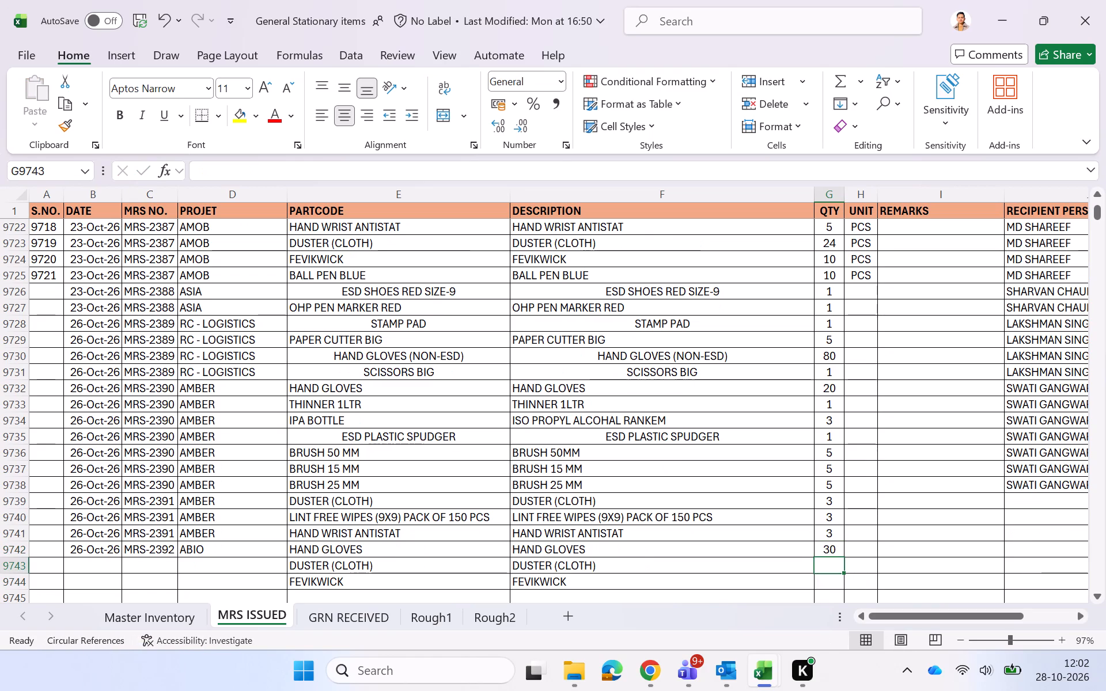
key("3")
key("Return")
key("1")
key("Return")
Fill the recipient person from row 9738 down through the MRS-2391 rows 9739 to 9741.
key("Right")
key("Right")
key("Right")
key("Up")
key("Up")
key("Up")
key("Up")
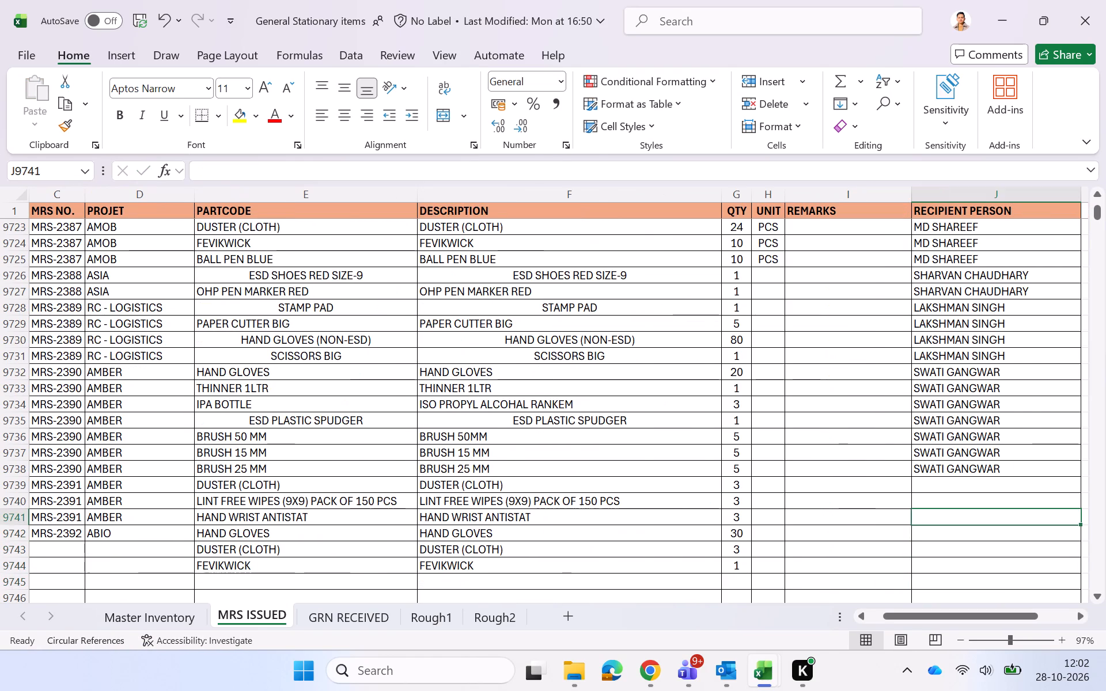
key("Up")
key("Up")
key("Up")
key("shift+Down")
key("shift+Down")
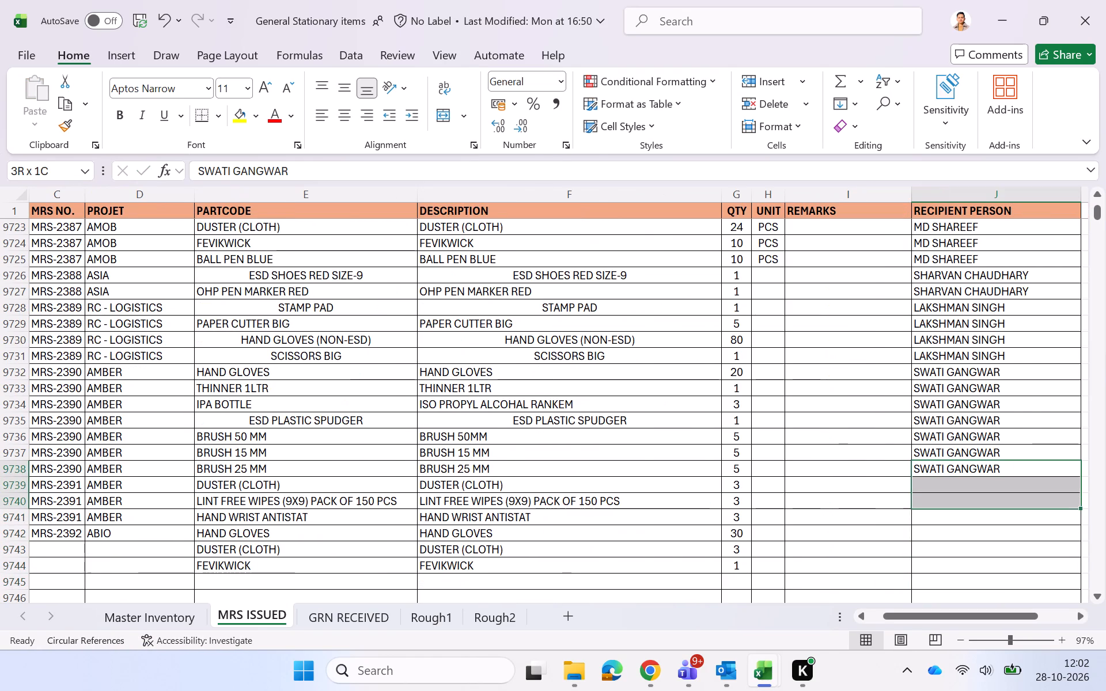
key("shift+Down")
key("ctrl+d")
Enter HARIOM as the recipient person in row 9742 and fill it down through row 9744.
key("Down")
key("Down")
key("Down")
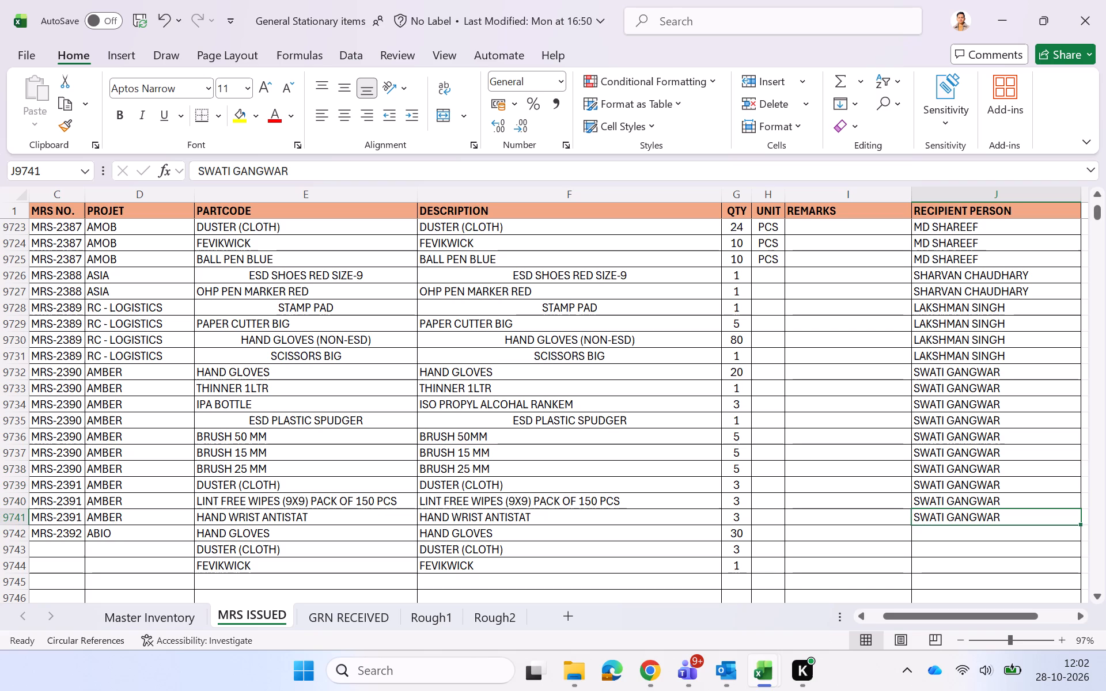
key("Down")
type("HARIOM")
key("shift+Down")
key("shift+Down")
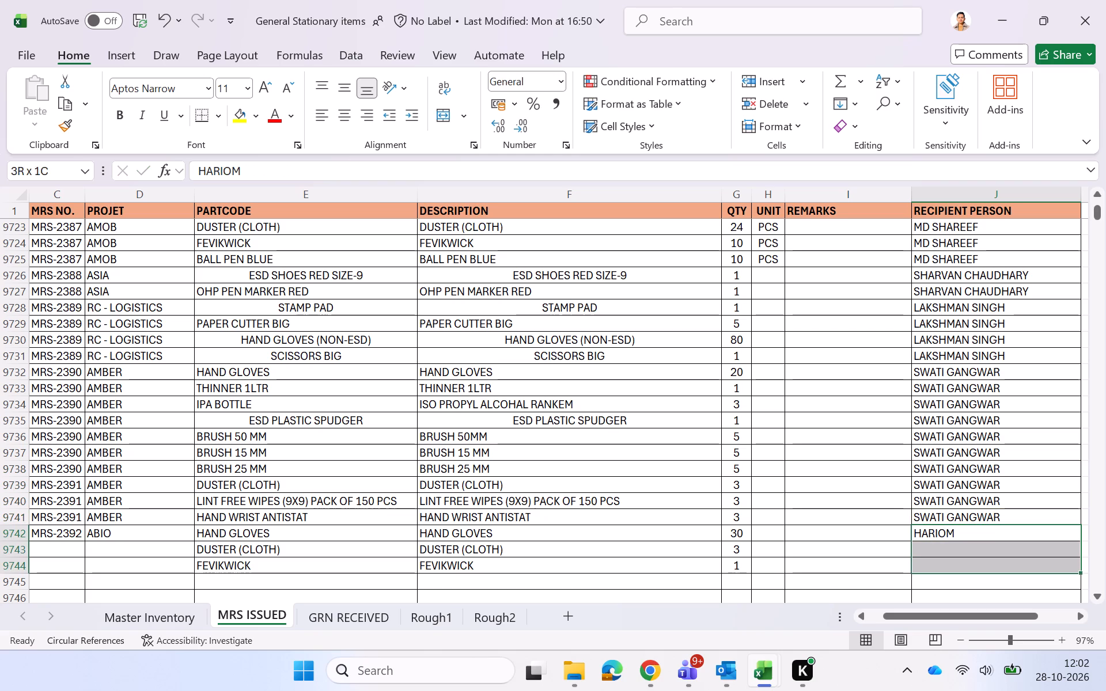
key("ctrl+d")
Fill the date, MRS number and project from row 9742 down through row 9744.
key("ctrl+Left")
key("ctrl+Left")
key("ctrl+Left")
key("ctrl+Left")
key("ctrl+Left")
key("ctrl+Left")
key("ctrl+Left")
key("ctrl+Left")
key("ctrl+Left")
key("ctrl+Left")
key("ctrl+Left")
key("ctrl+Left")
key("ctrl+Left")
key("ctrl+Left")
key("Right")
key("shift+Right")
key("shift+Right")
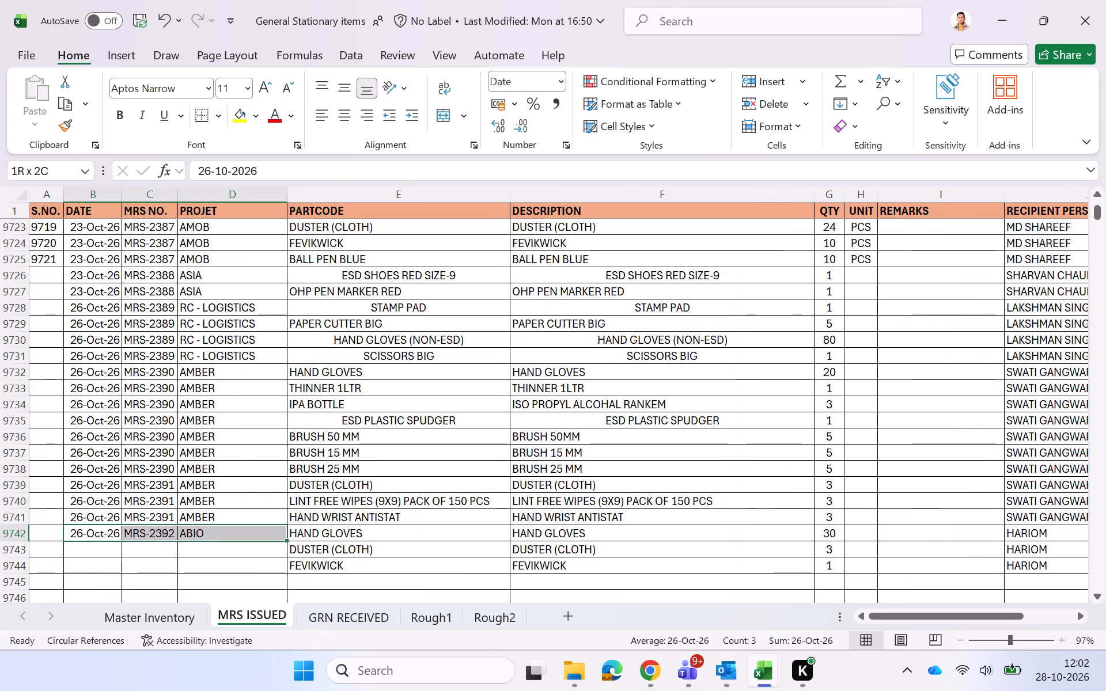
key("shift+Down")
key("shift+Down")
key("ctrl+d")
Start a new record in row 9745 with date 26-Oct-26, MRS number MRS-2393 and project PE - TEAM.
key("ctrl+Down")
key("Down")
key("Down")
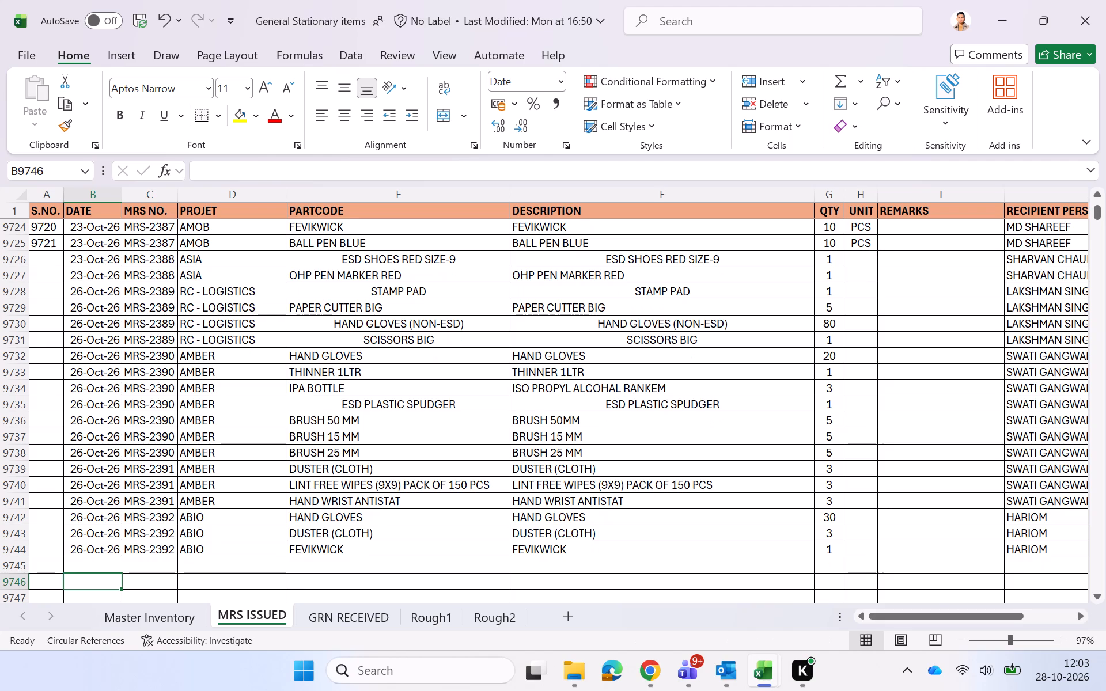
scroll(357, 386, "down", 1)
left_click(103, 542)
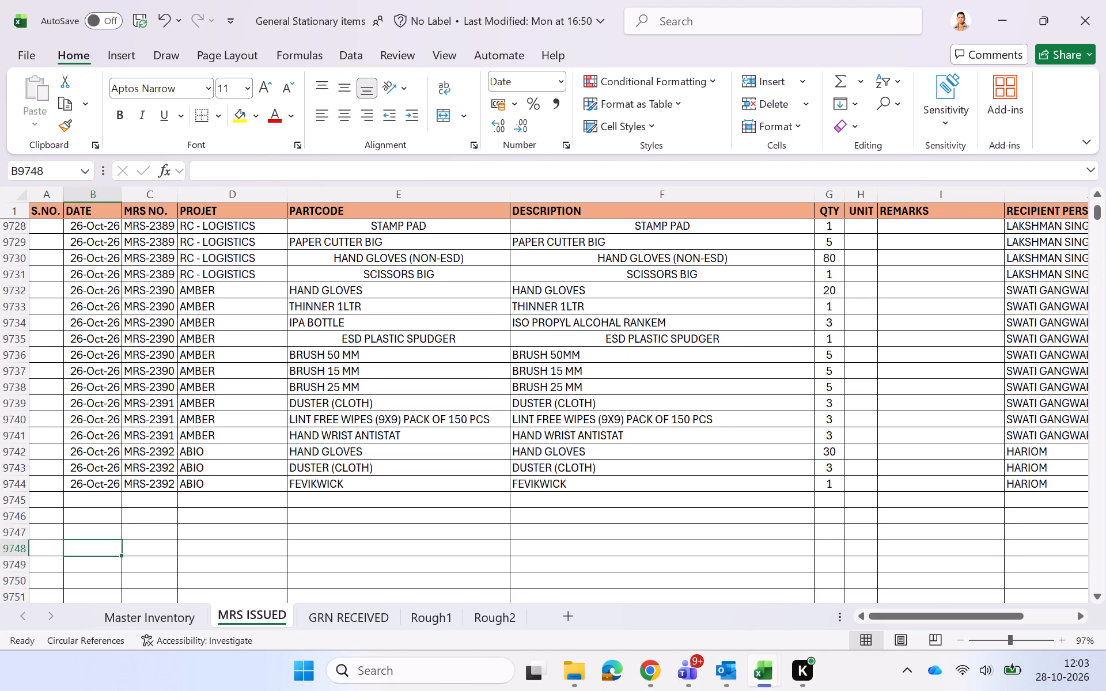
key("Up")
key("Up")
key("Up")
key("Up")
key("ctrl+c")
key("Down")
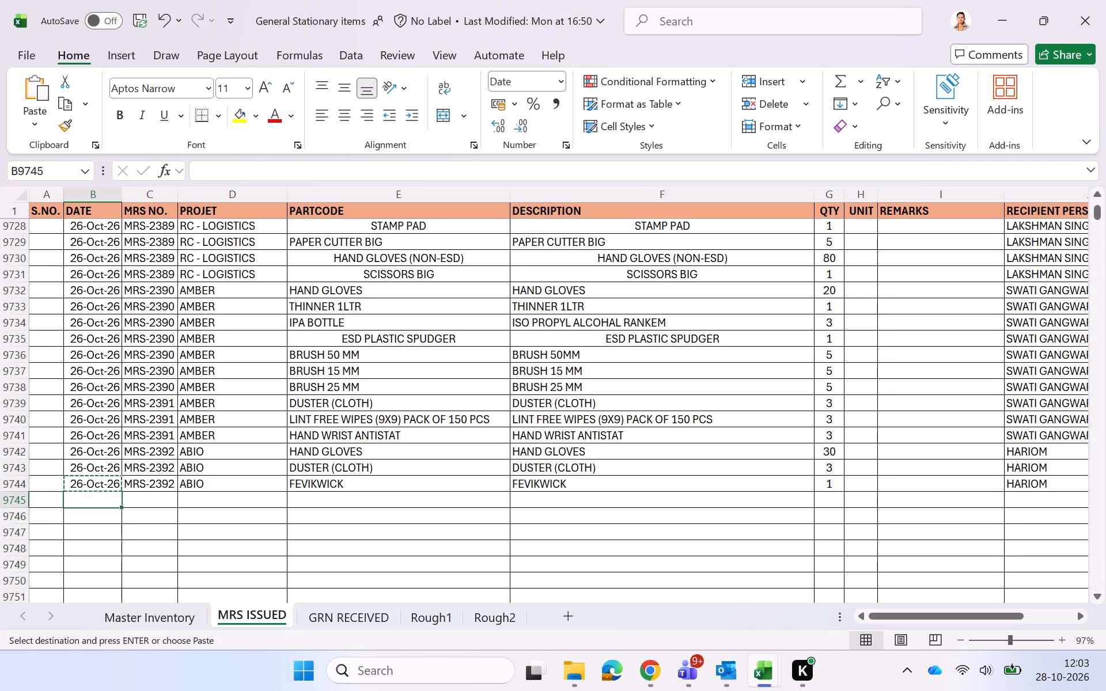
key("ctrl+v")
left_click(158, 483)
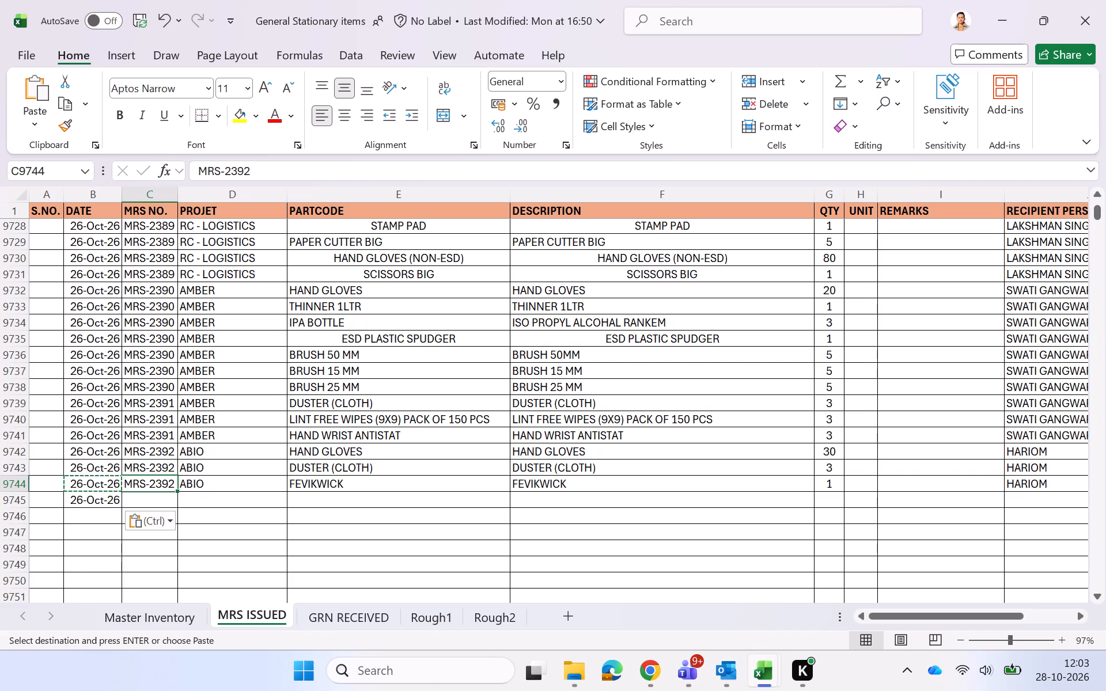
double_click(177, 490)
left_click(207, 491)
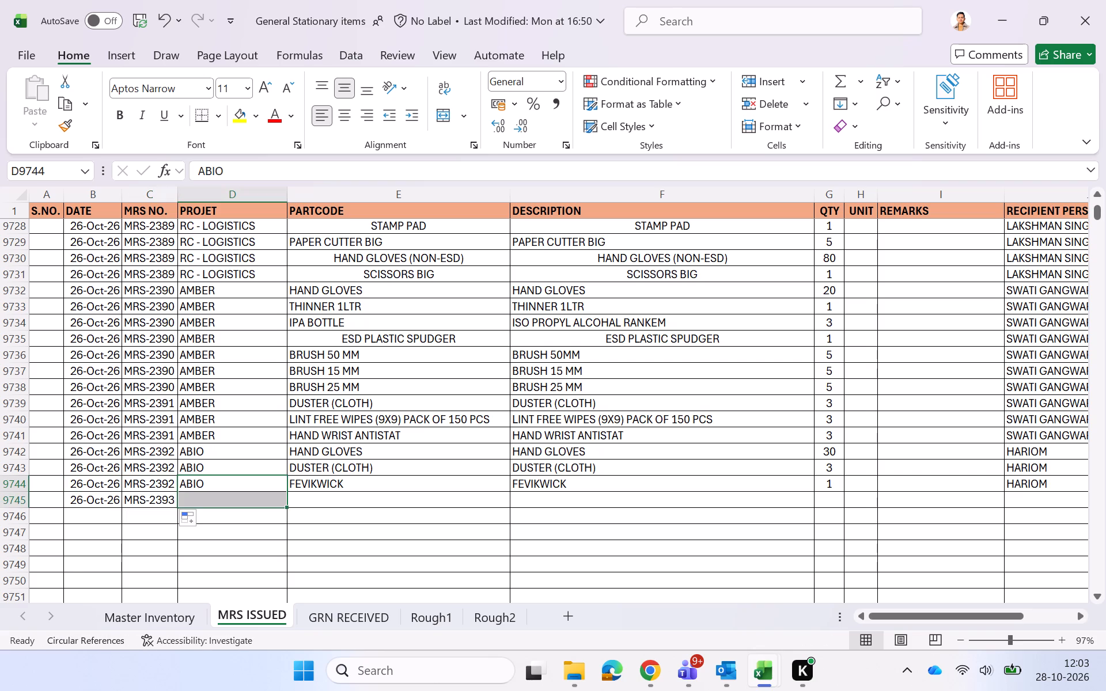
left_click(214, 538)
left_click(226, 503)
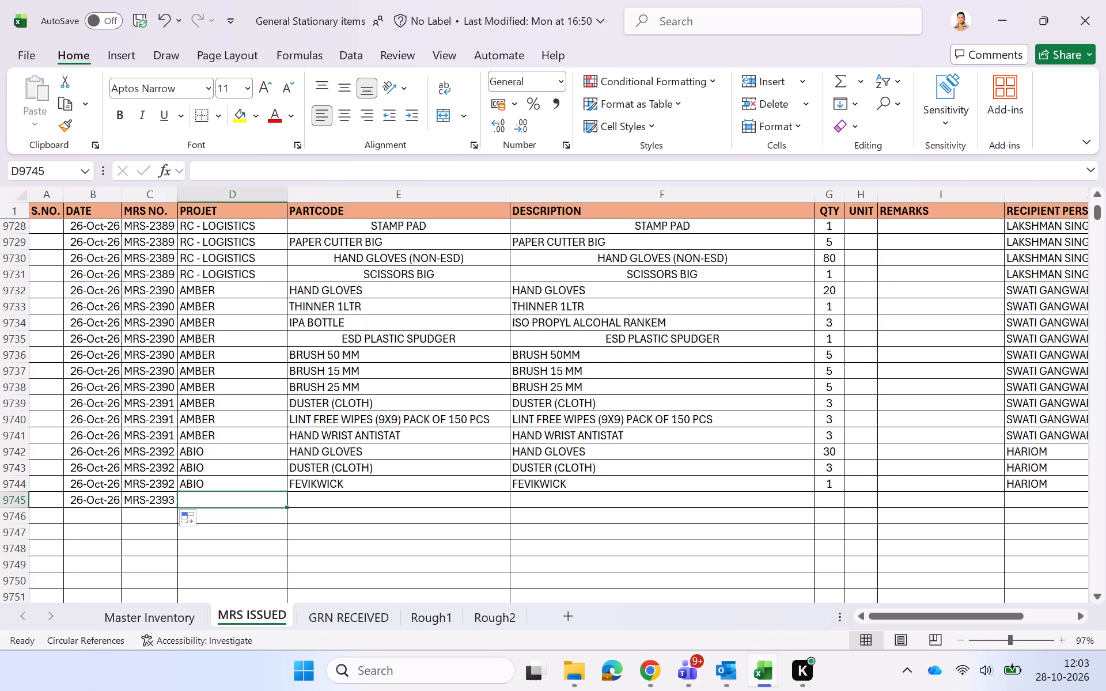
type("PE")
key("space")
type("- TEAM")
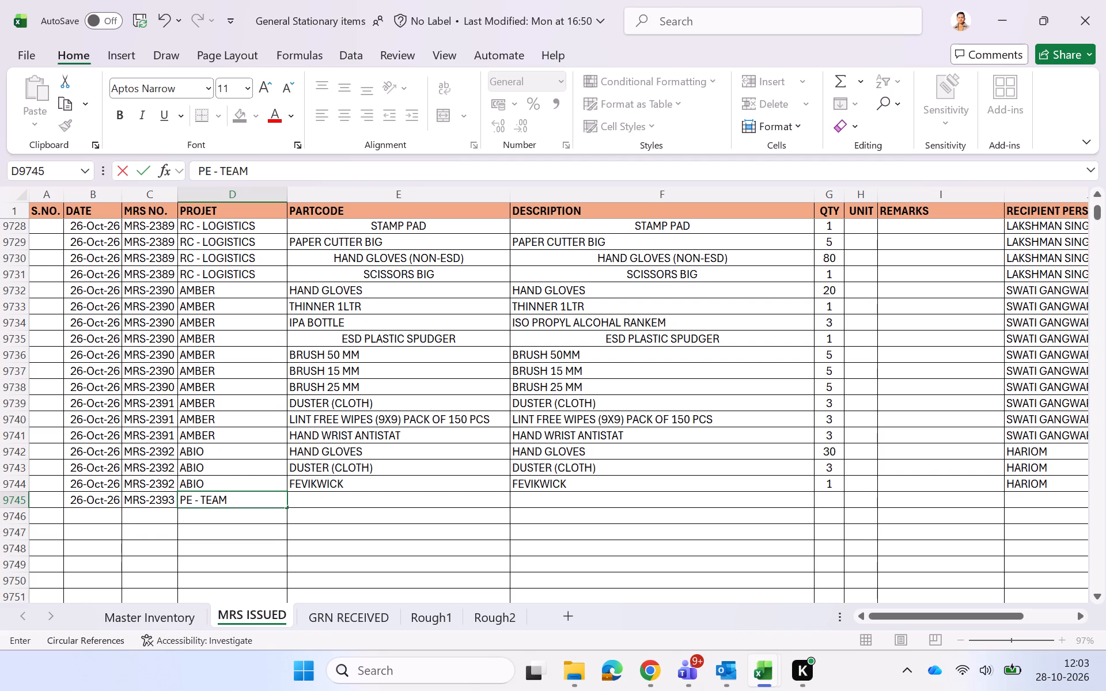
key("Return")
Copy the HAND GLOVES partcode and description from row 9742 into the MRS-2393 record in row 9745.
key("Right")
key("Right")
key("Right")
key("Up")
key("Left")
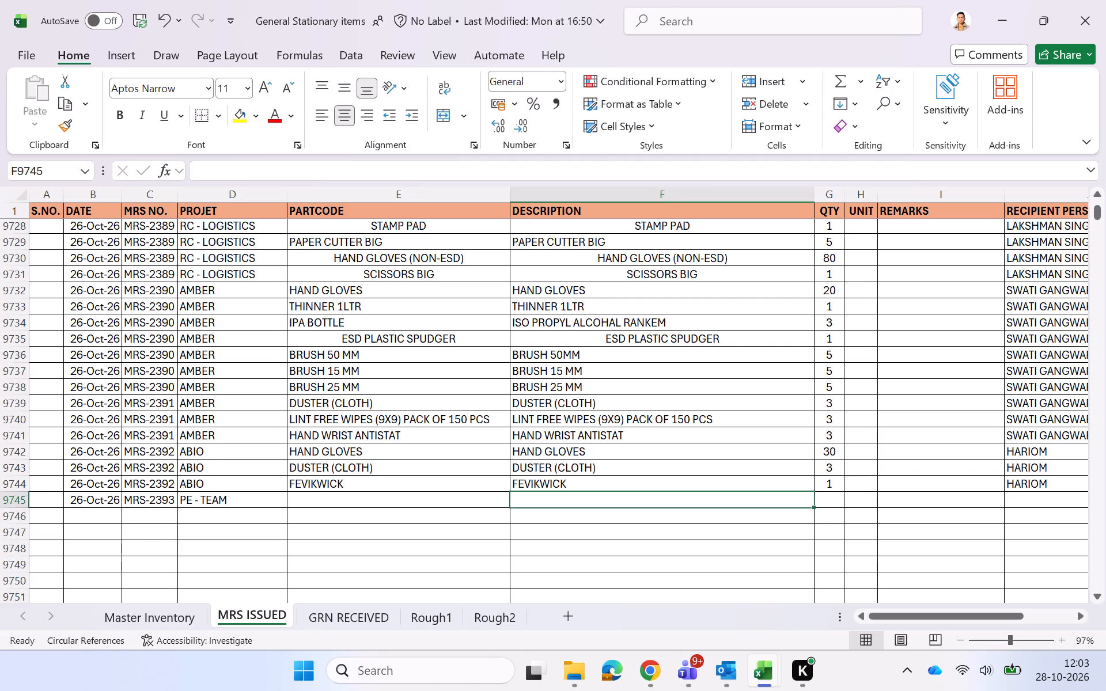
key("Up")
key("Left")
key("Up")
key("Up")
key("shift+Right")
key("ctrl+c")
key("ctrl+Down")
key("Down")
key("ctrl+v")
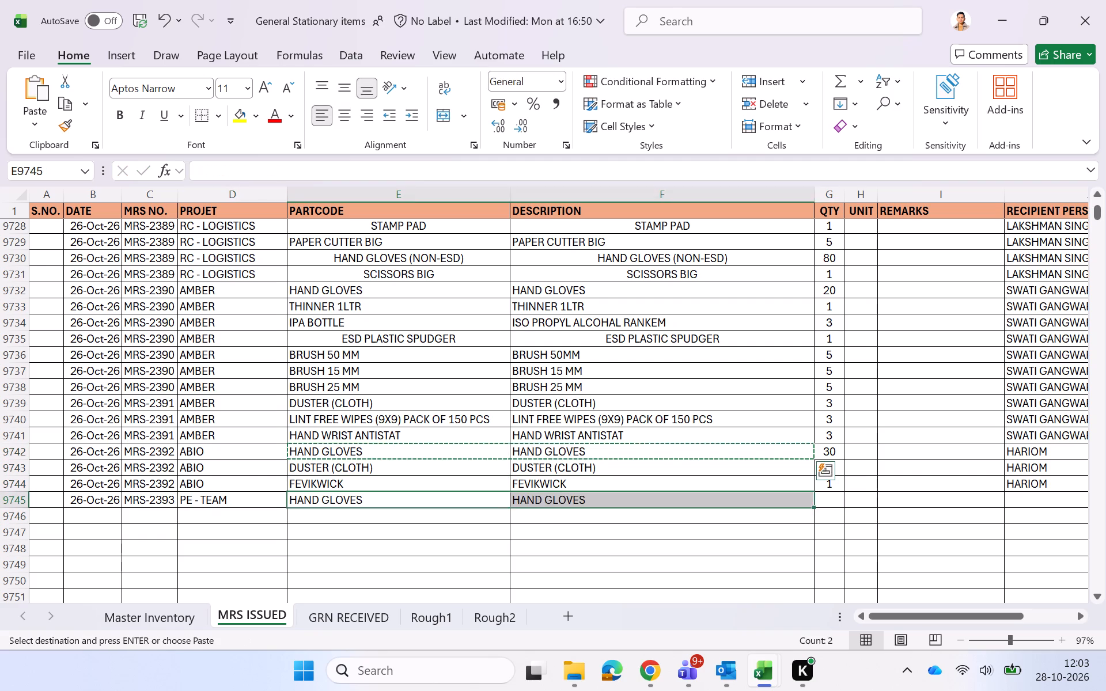
Copy the DUSTER (CLOTH) partcode and description from row 9743 into row 9746.
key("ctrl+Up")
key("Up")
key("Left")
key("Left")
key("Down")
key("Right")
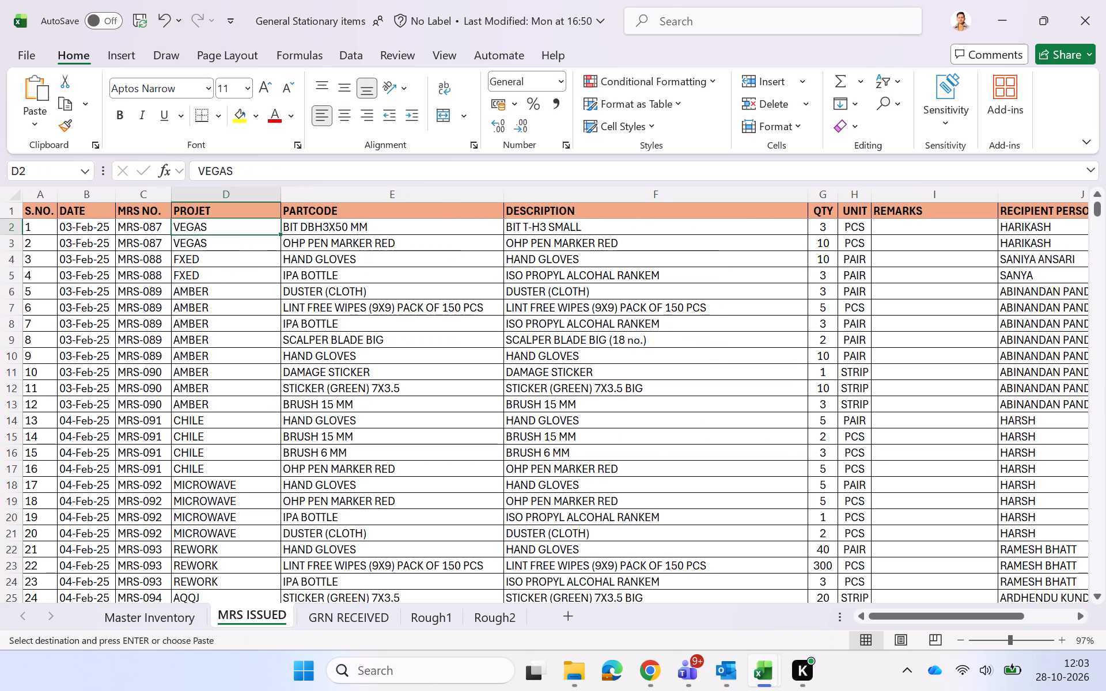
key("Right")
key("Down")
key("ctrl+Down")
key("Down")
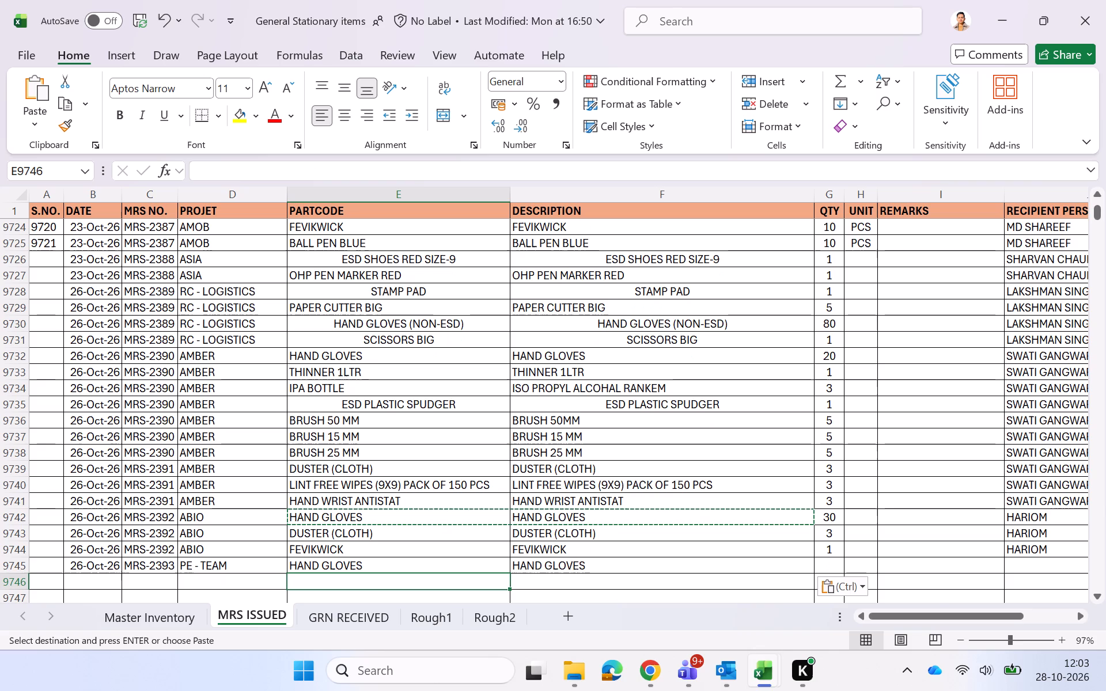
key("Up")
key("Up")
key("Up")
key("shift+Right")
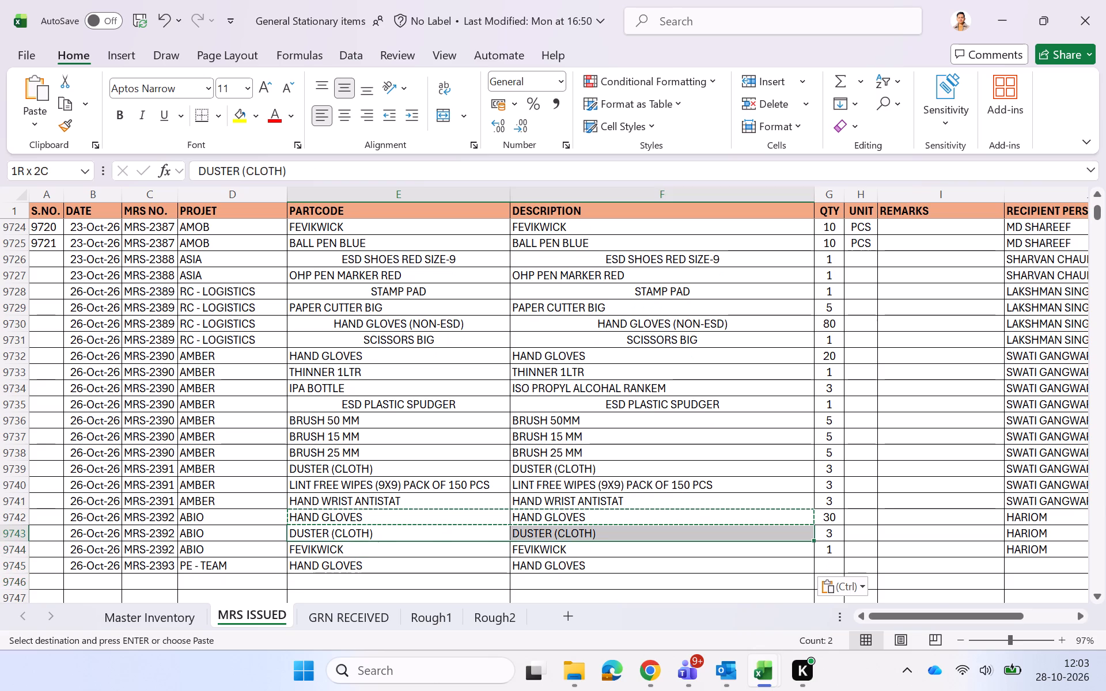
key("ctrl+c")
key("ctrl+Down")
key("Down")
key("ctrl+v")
Enter quantities of 20 for hand gloves in row 9745 and 2 for duster in row 9746.
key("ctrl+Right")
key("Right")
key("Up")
scroll(226, 503, "down", 2)
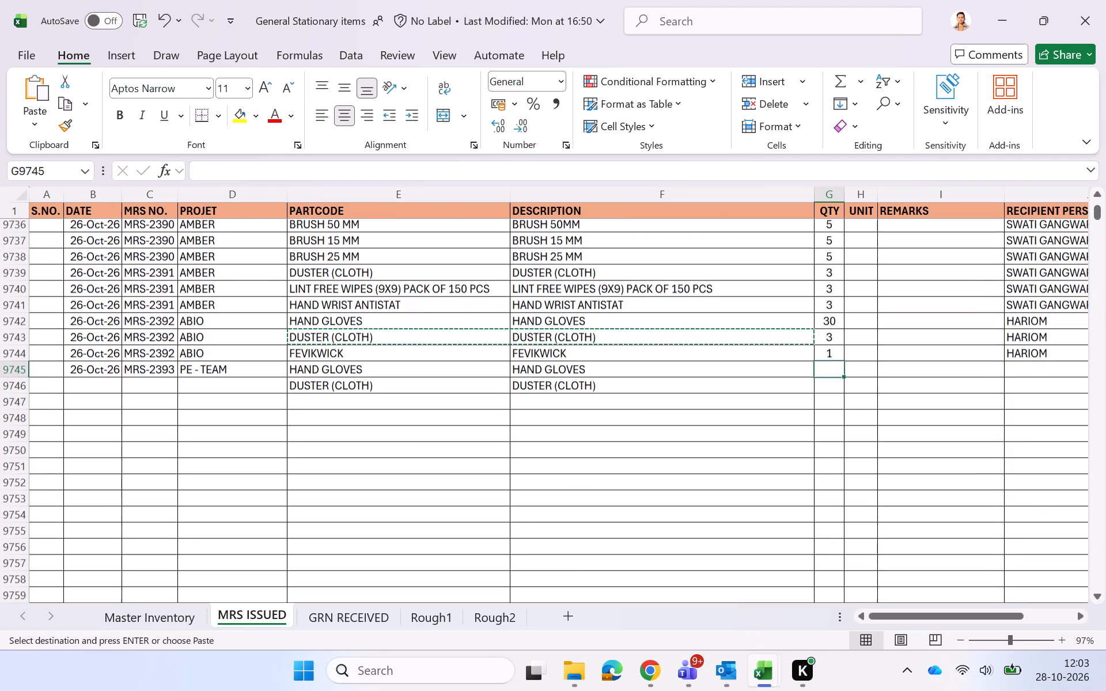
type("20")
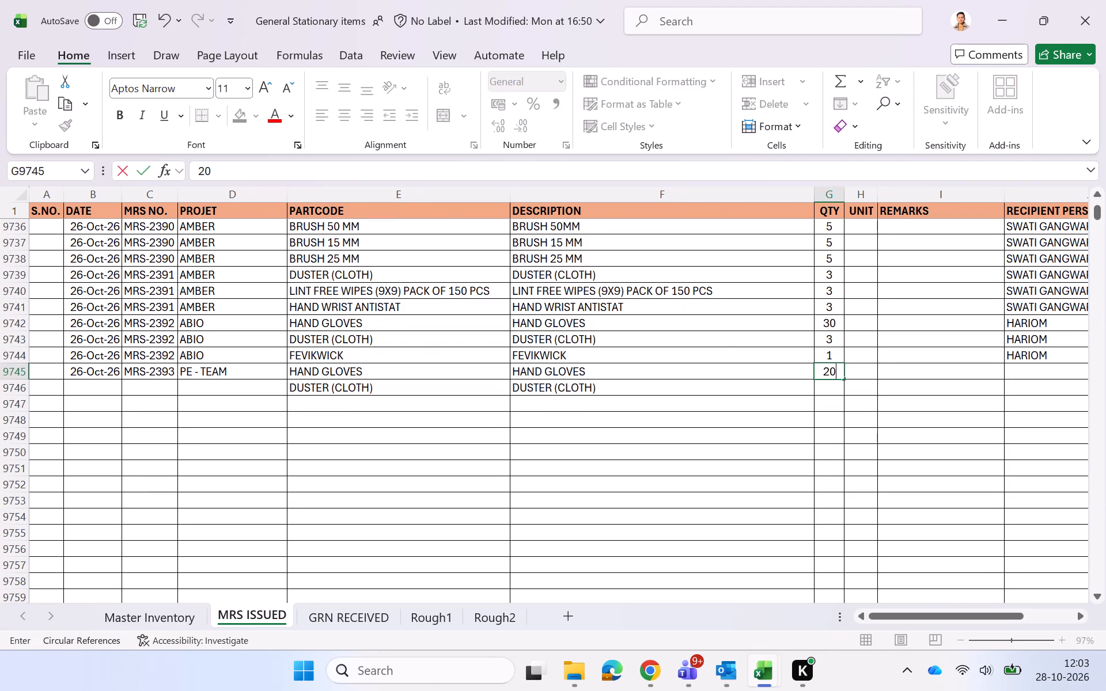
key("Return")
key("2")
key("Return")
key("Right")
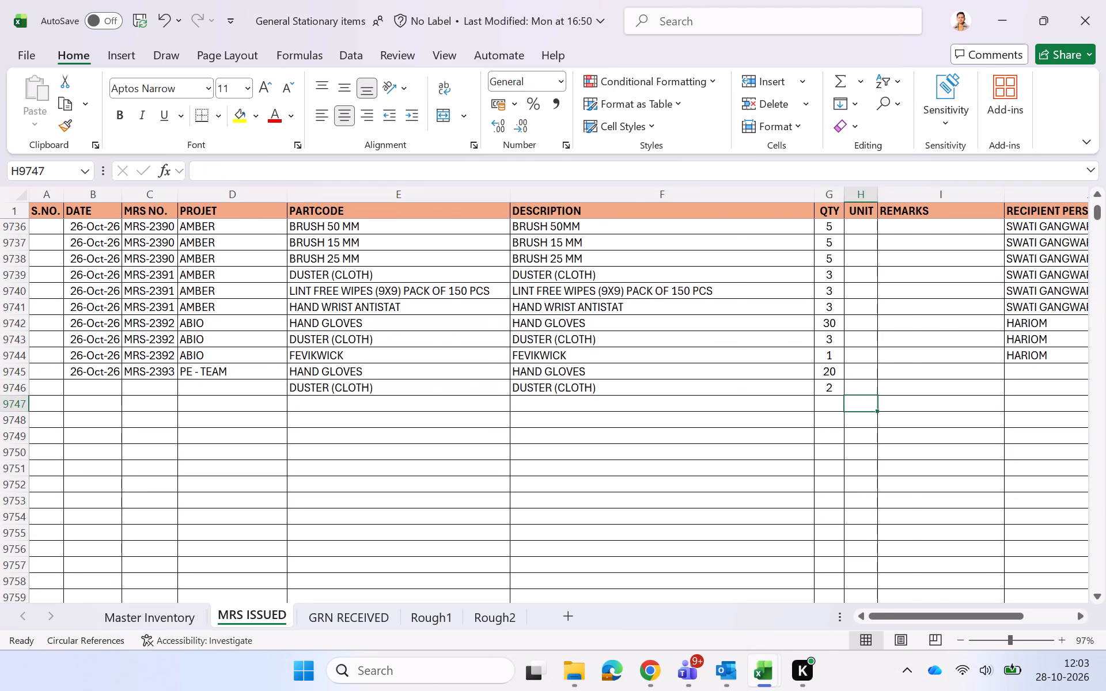
Enter PARMOD as the recipient person for both MRS-2393 items in rows 9745 and 9746.
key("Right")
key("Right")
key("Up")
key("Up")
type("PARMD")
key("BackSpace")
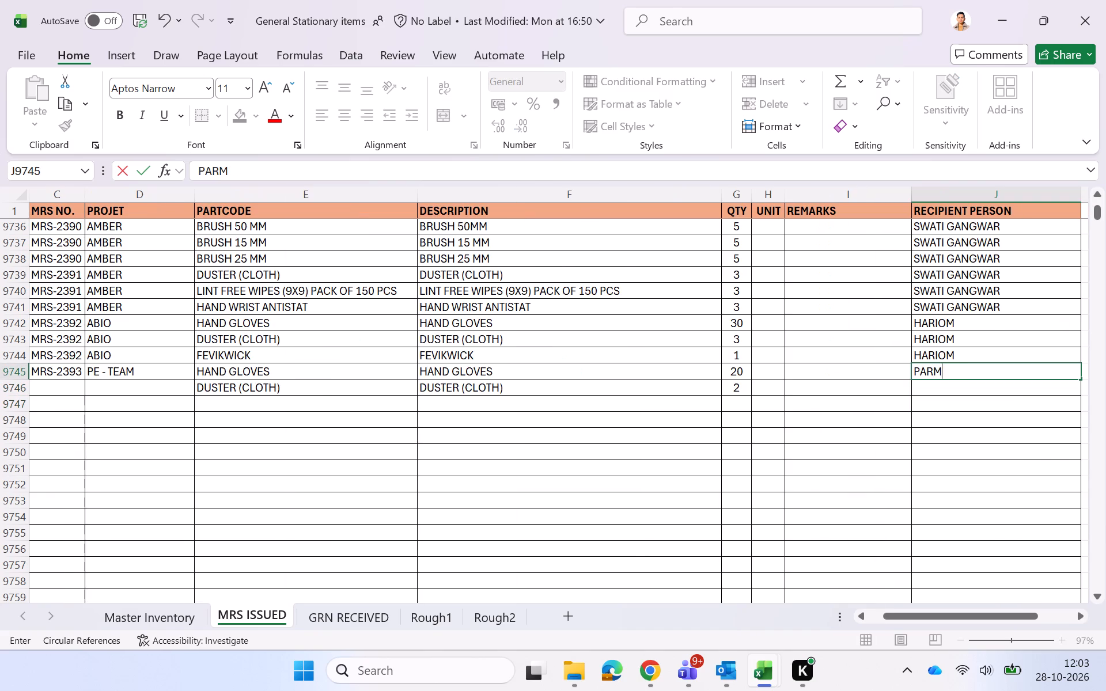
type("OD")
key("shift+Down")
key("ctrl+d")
Fill the date, MRS number and project from row 9745 down into the duster record in row 9746.
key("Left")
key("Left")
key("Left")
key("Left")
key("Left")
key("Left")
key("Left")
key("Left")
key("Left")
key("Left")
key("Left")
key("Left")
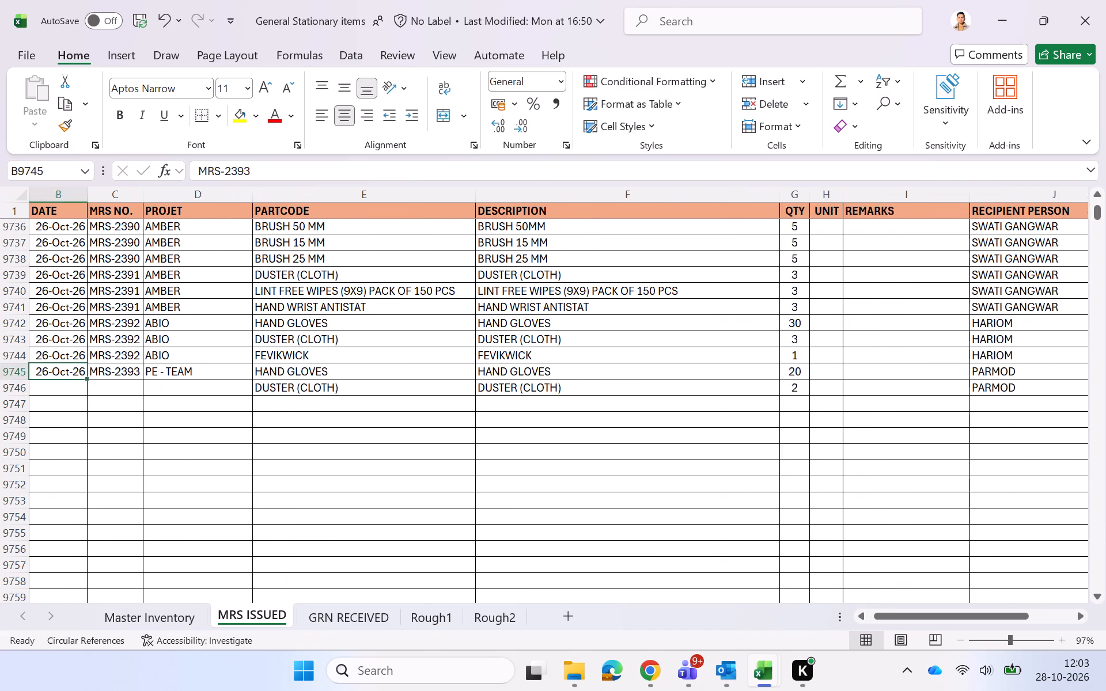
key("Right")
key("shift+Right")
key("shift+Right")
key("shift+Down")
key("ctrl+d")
Start a new record in row 9747 with date 26-Oct-26, MRS number MRS-2394 and project FRM 3.2.
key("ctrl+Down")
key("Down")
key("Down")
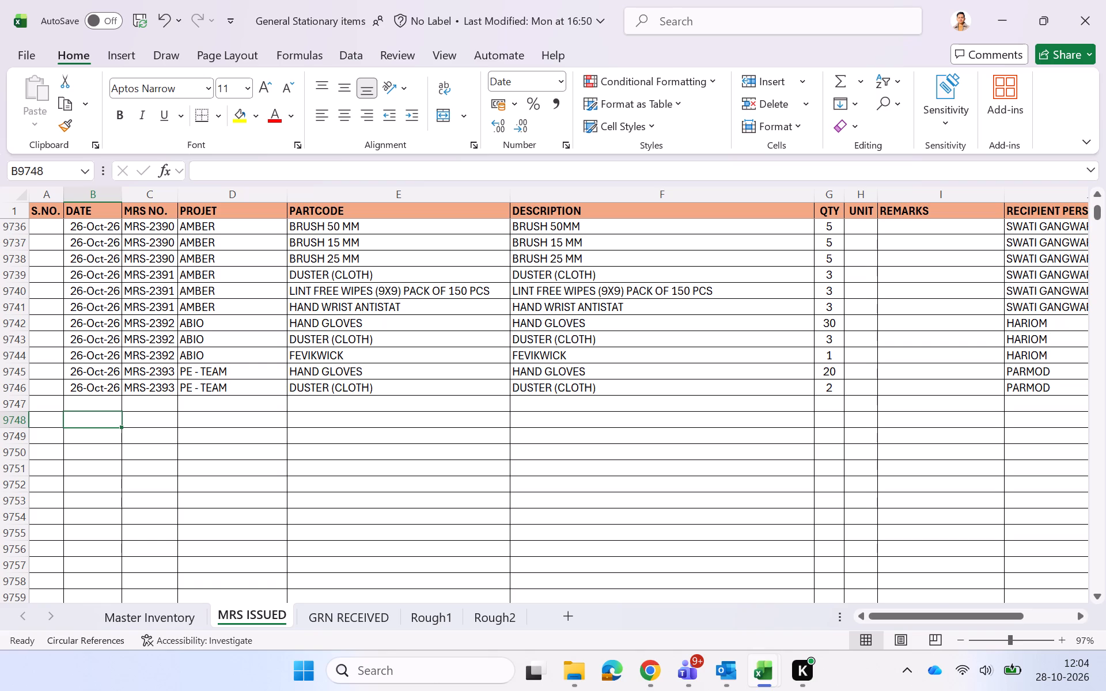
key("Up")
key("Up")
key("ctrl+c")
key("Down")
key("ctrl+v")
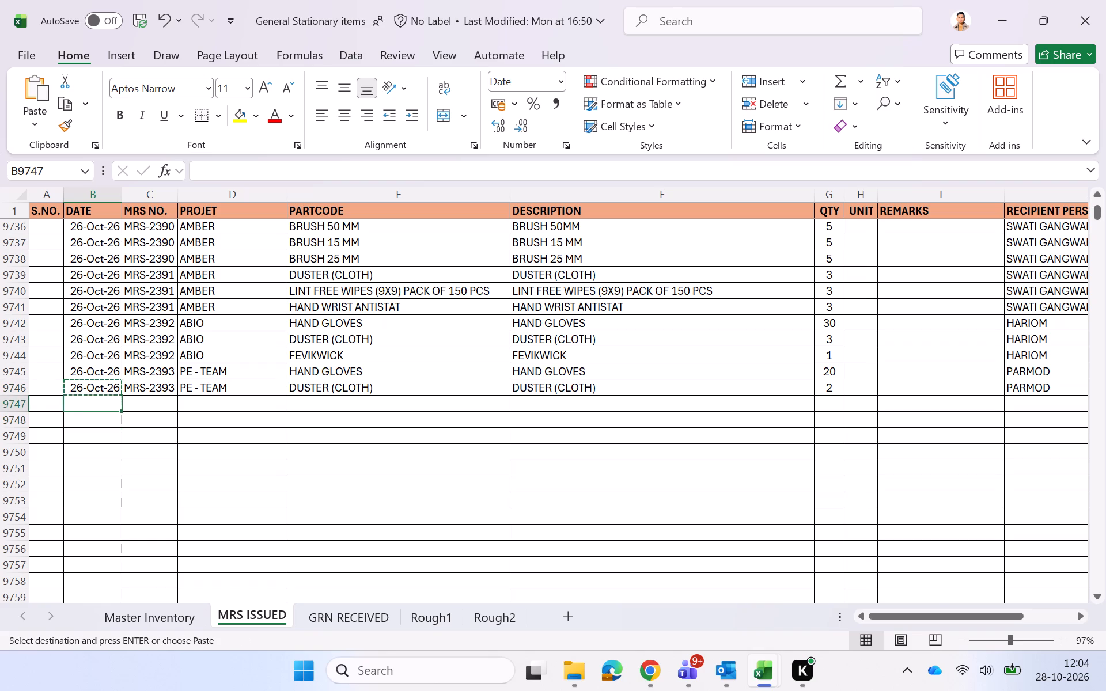
left_click(153, 385)
double_click(177, 393)
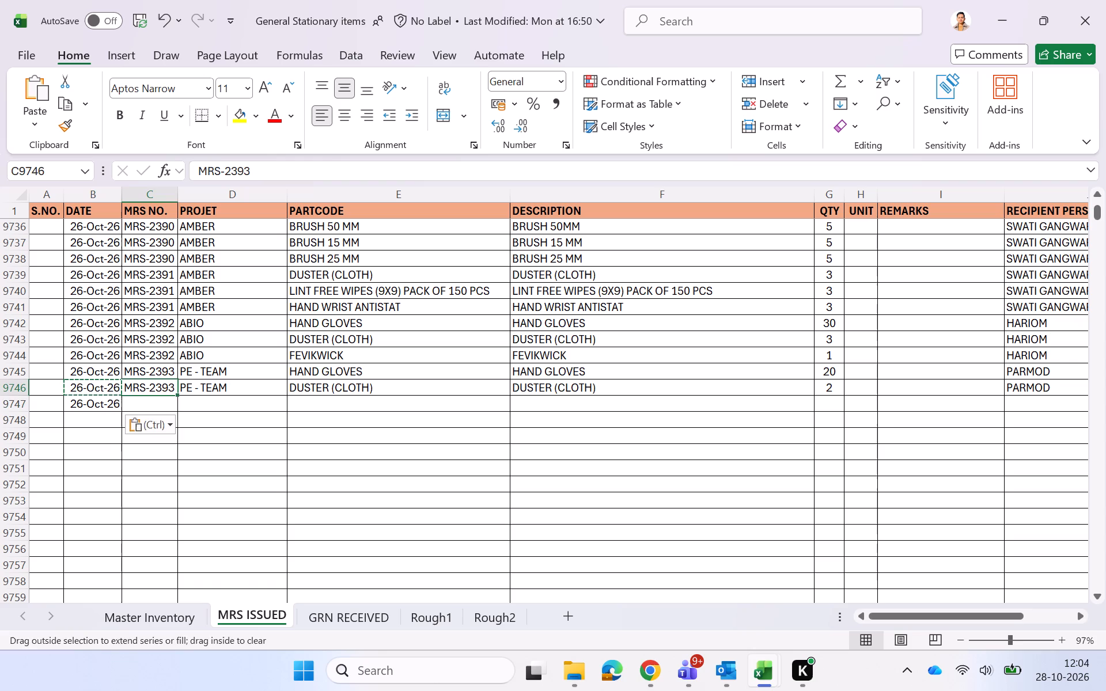
left_click(211, 404)
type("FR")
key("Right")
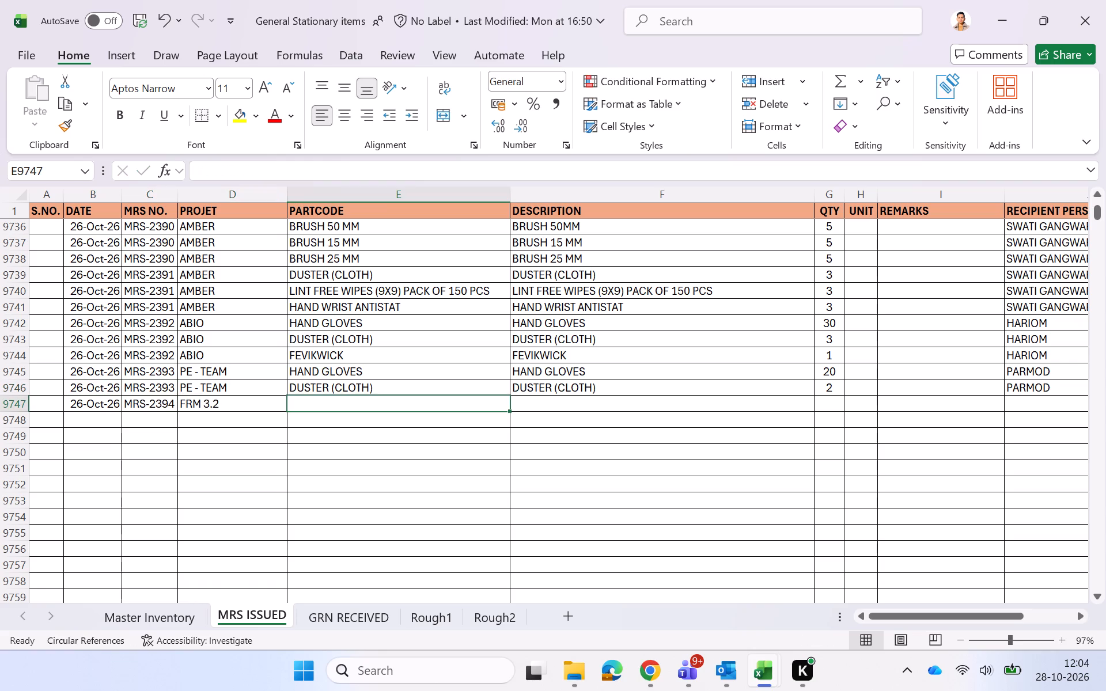
Copy the HAND GLOVES partcode and description from row 9742 into the MRS-2394 record in row 9747.
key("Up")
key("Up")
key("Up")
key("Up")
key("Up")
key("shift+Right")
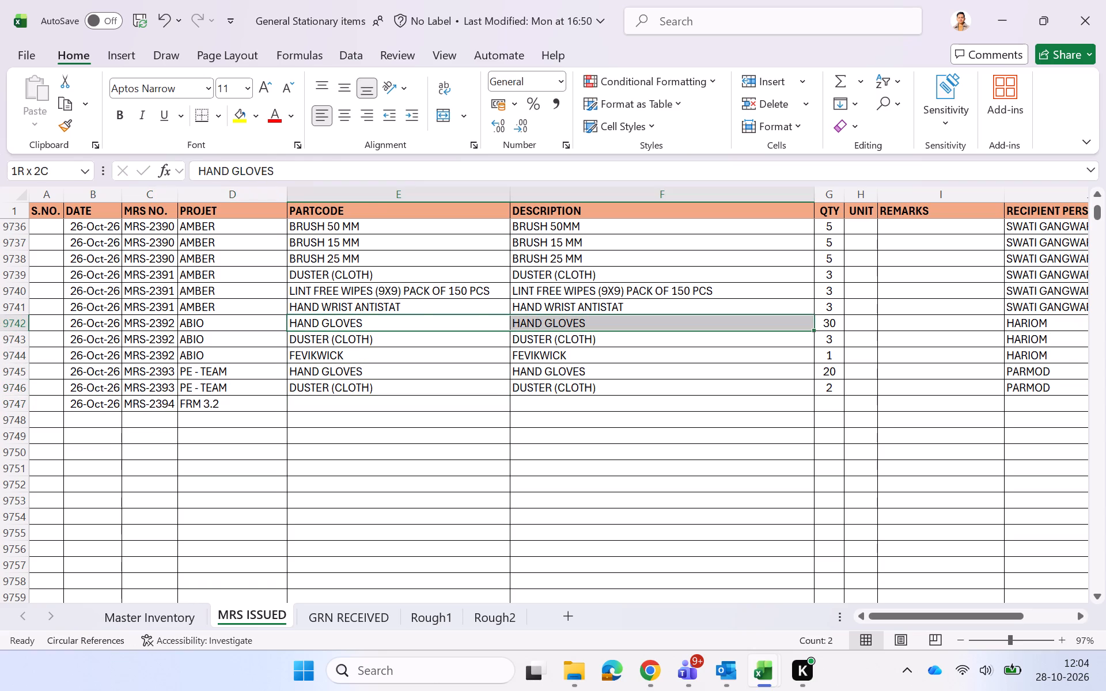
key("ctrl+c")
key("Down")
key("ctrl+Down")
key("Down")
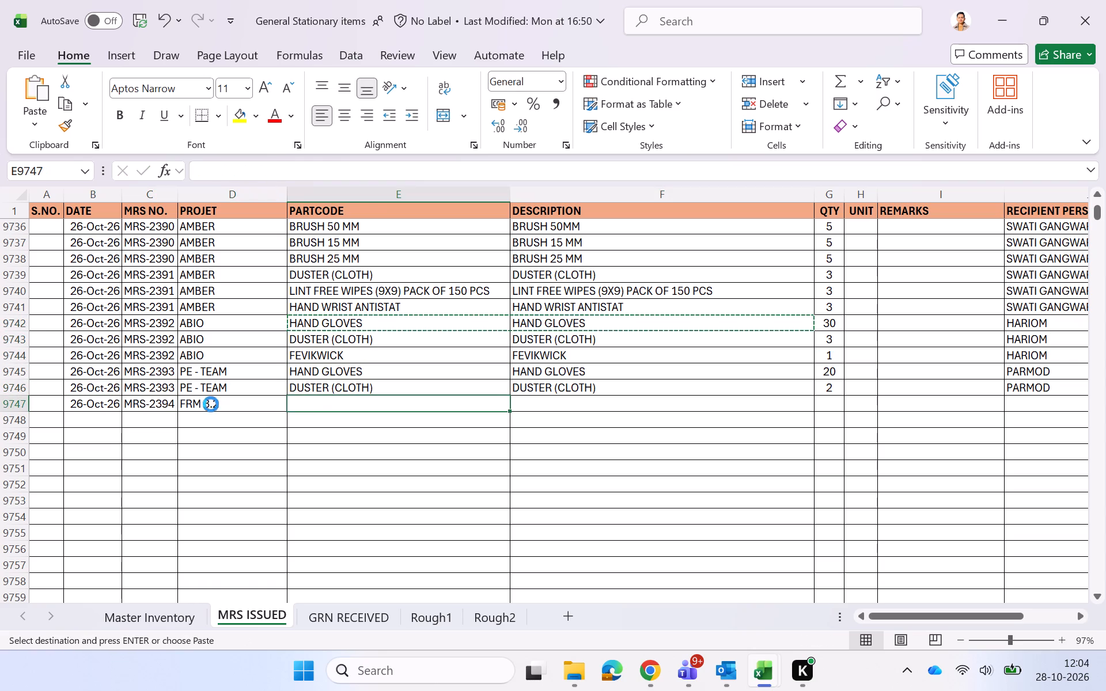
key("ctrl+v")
Copy the IPA BOTTLE partcode and its description from row 9734 into row 9748.
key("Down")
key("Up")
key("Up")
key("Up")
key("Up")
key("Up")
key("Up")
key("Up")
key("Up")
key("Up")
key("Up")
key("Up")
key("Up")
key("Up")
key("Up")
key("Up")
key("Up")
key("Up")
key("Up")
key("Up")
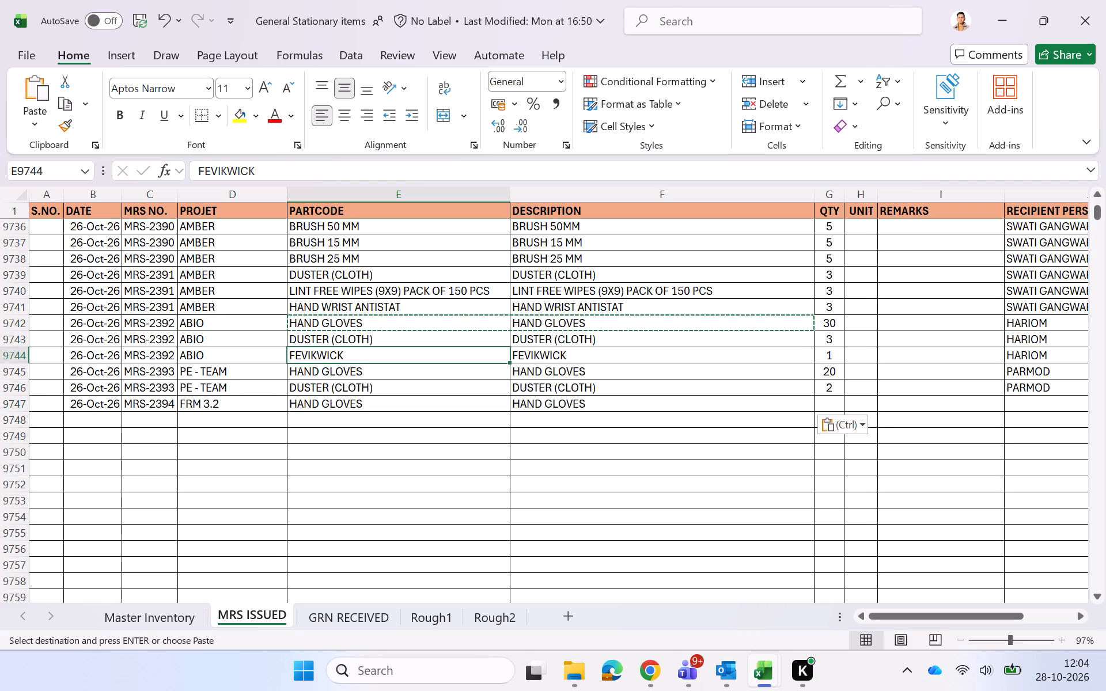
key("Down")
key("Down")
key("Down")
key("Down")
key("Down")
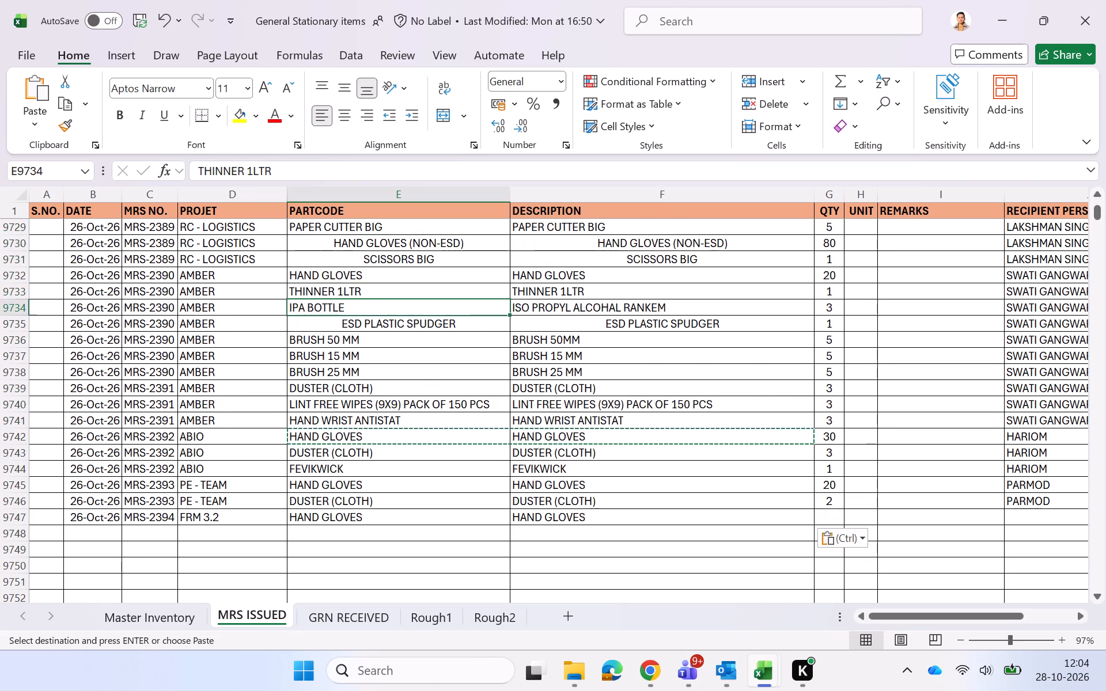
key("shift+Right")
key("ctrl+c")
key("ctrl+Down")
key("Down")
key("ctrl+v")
Copy the BRUSH 15 MM partcode and description from row 9718 into row 9749.
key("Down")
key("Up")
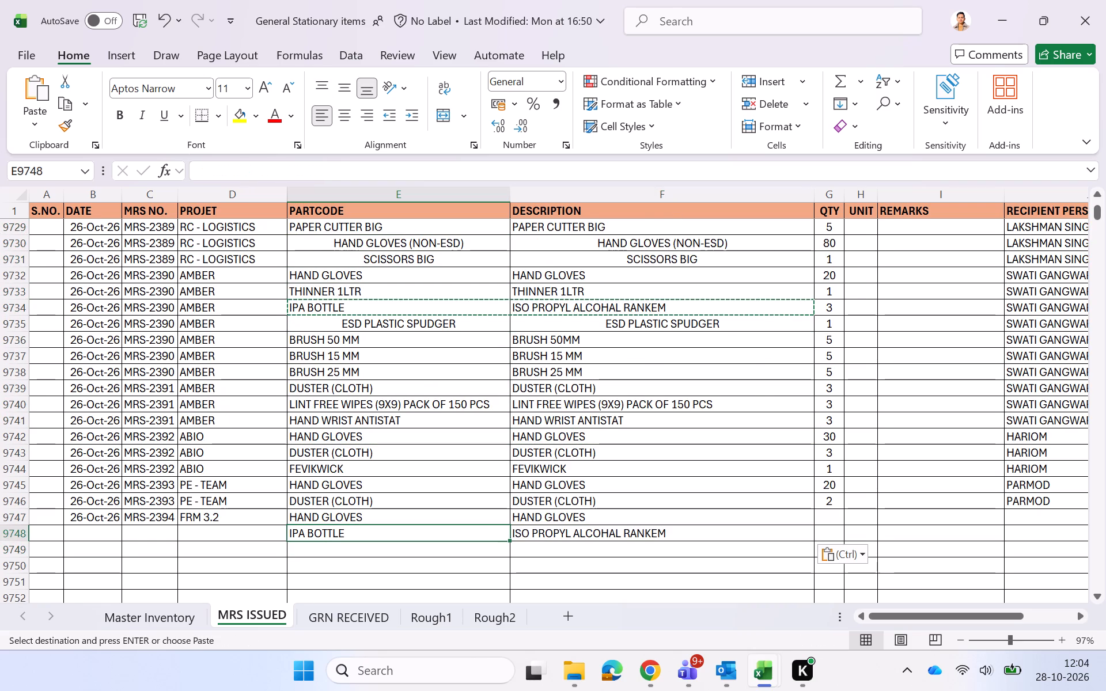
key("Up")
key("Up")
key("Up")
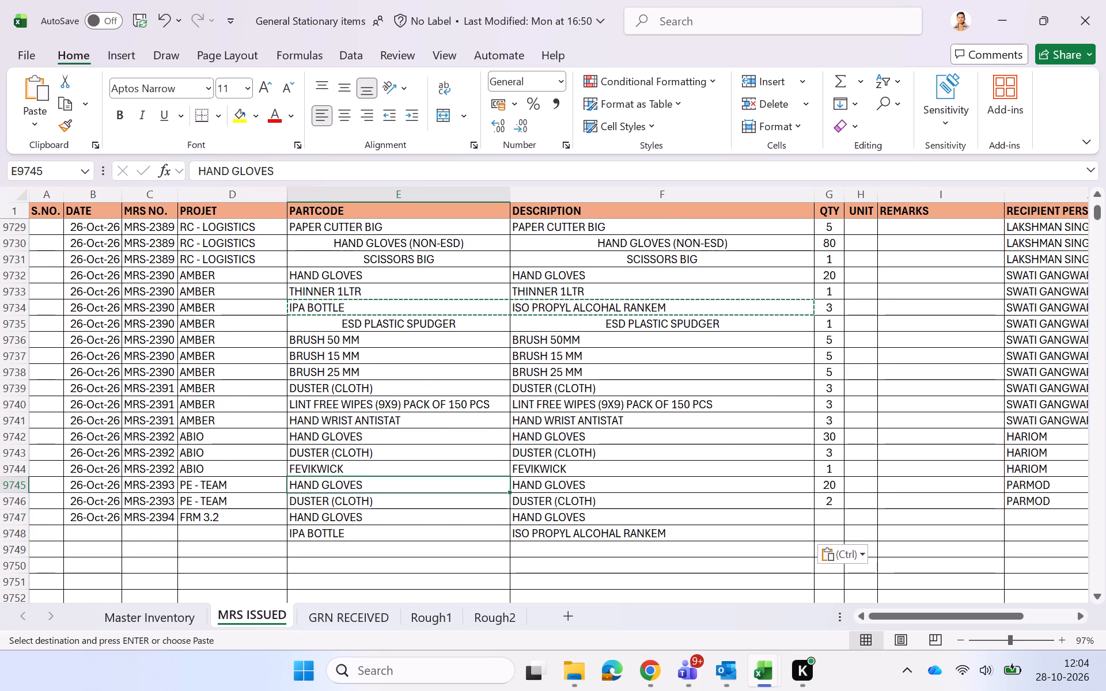
scroll(339, 374, "up", 2)
left_click(397, 307)
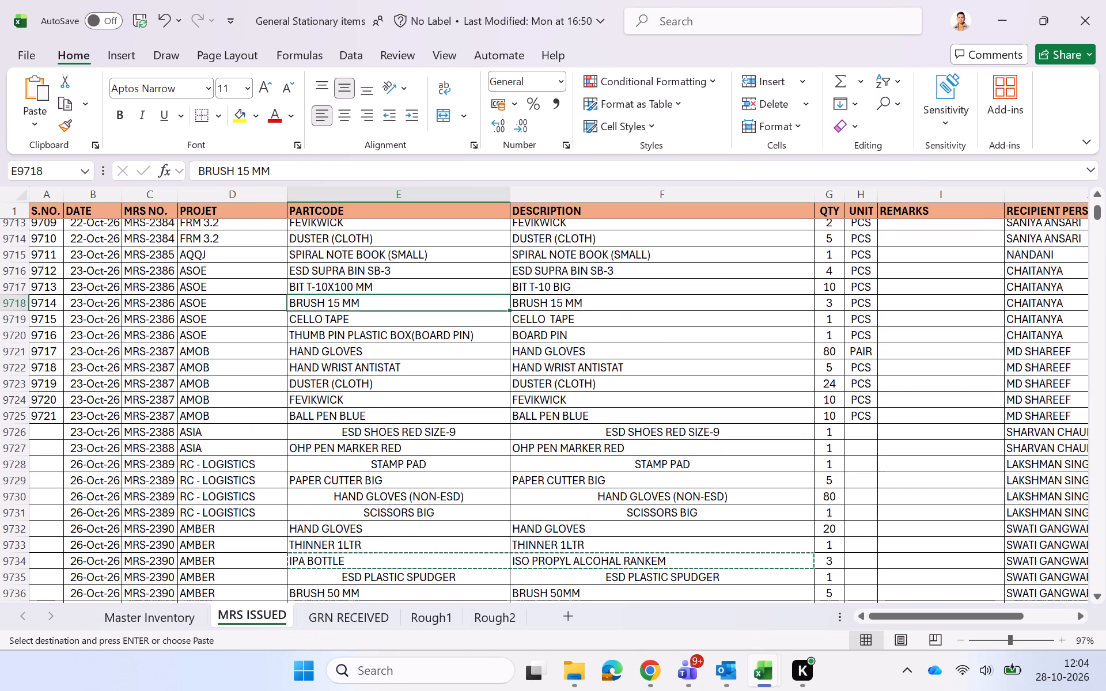
key("shift+Right")
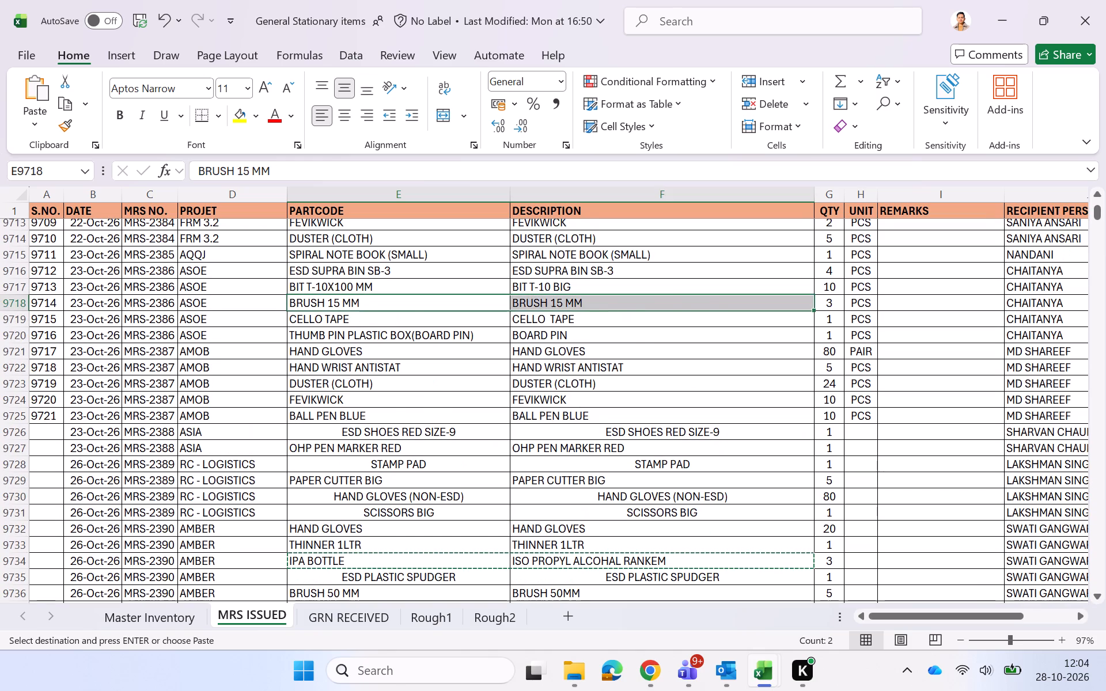
key("ctrl+c")
key("ctrl+Down")
key("Down")
key("ctrl+v")
Enter quantities of 50 for hand gloves, 3 for IPA bottle and 2 for the 15 mm brush in rows 9747 to 9749.
key("ctrl+Right")
key("Right")
key("Up")
key("Up")
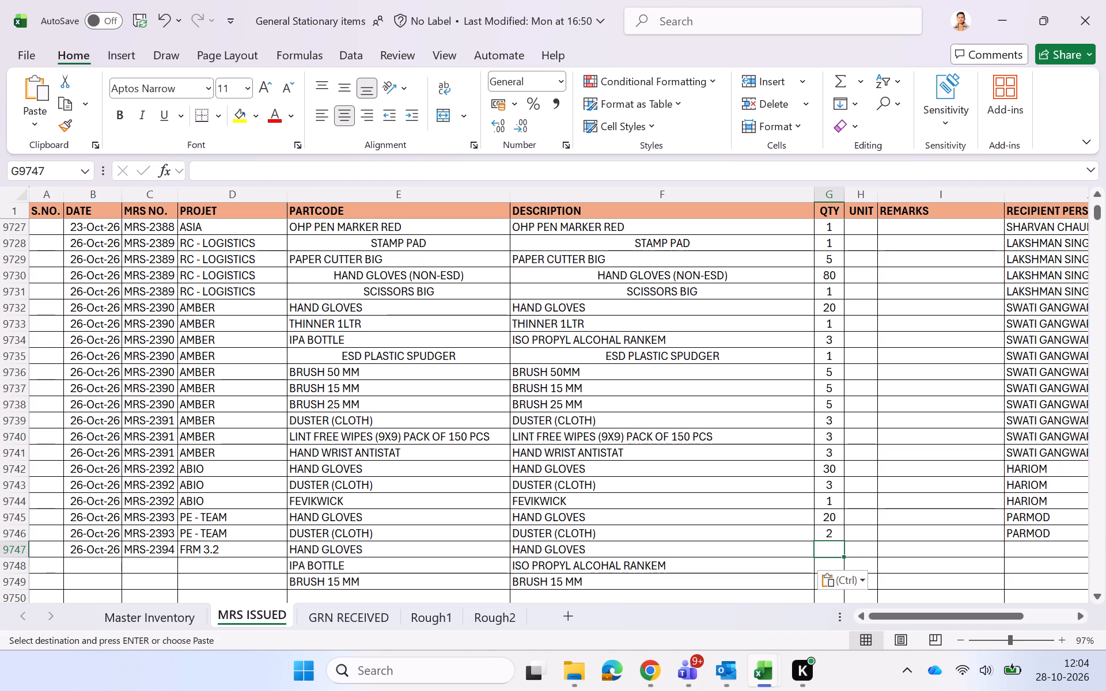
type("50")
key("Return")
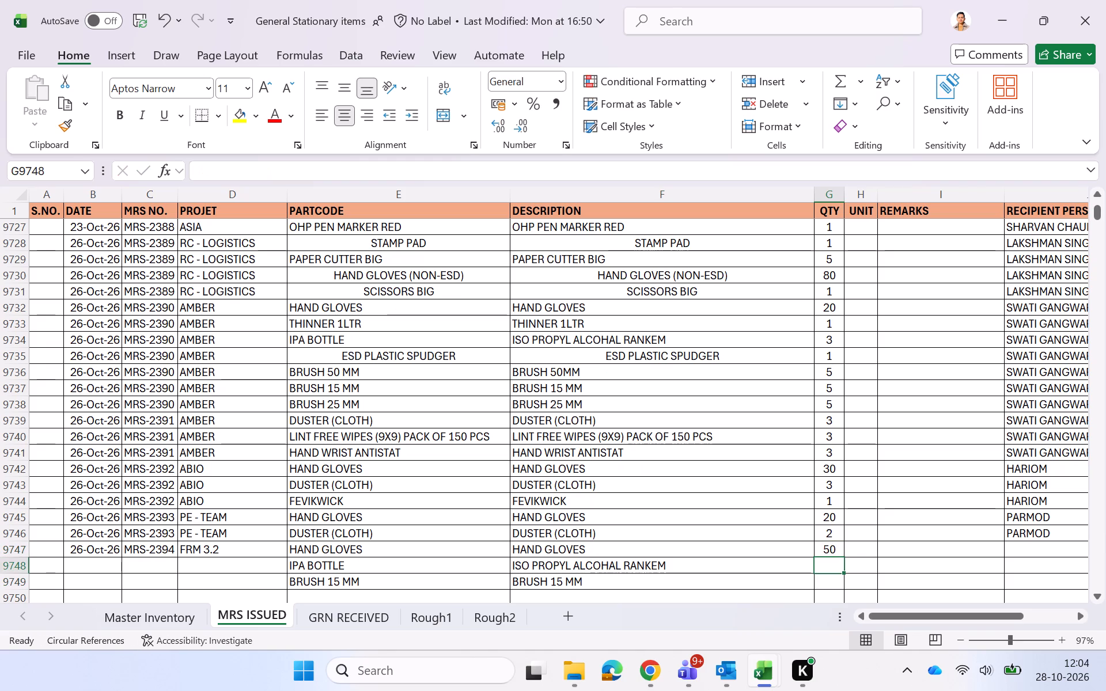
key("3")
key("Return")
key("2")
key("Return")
Enter the recipient person's name for MRS-2394 in row 9747 and fill it down through row 9749.
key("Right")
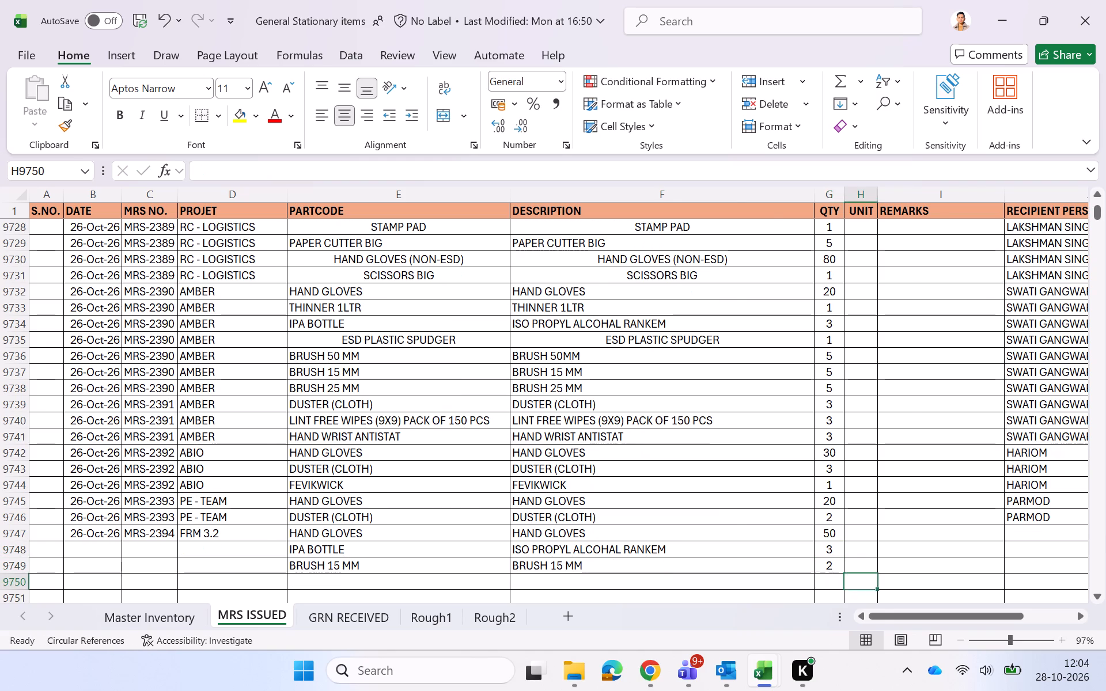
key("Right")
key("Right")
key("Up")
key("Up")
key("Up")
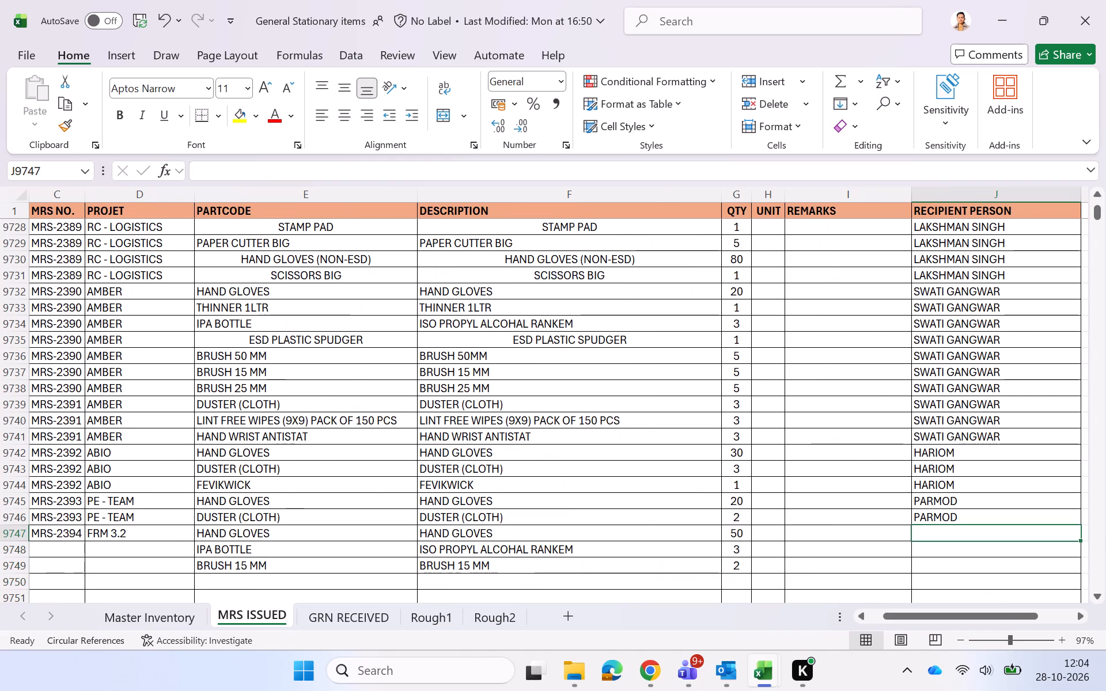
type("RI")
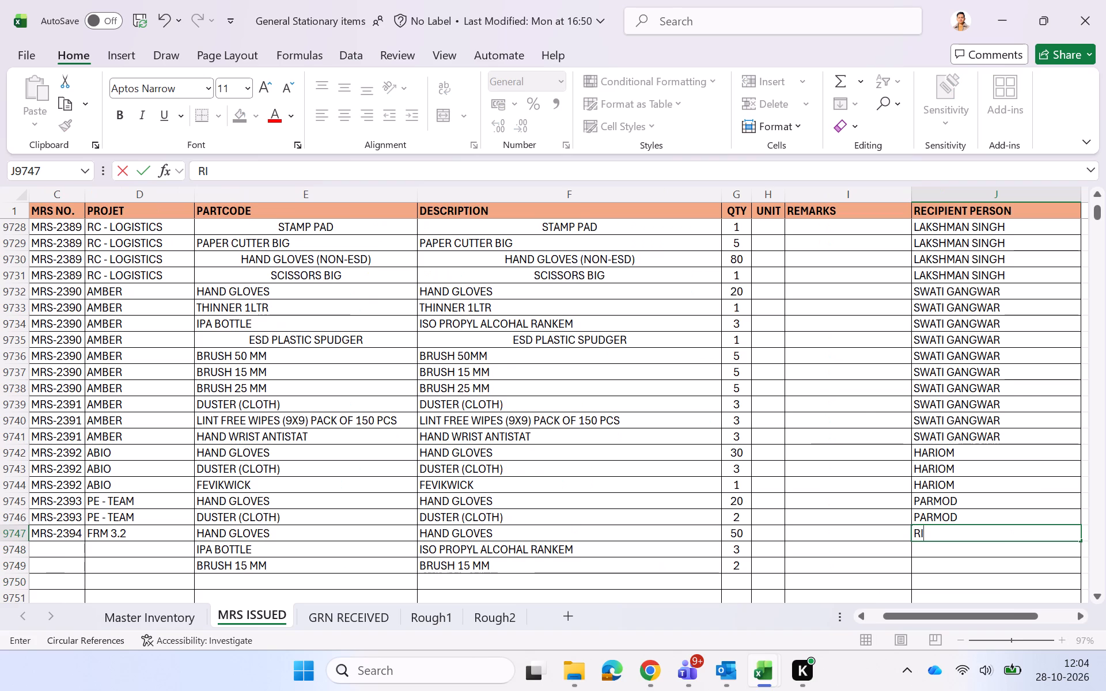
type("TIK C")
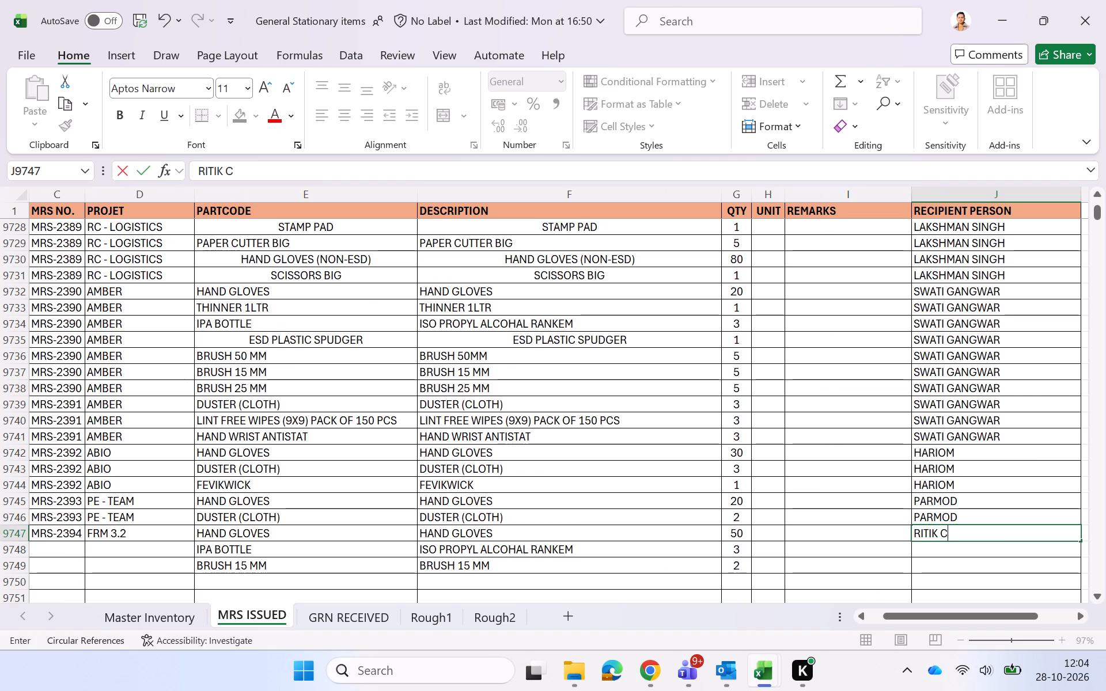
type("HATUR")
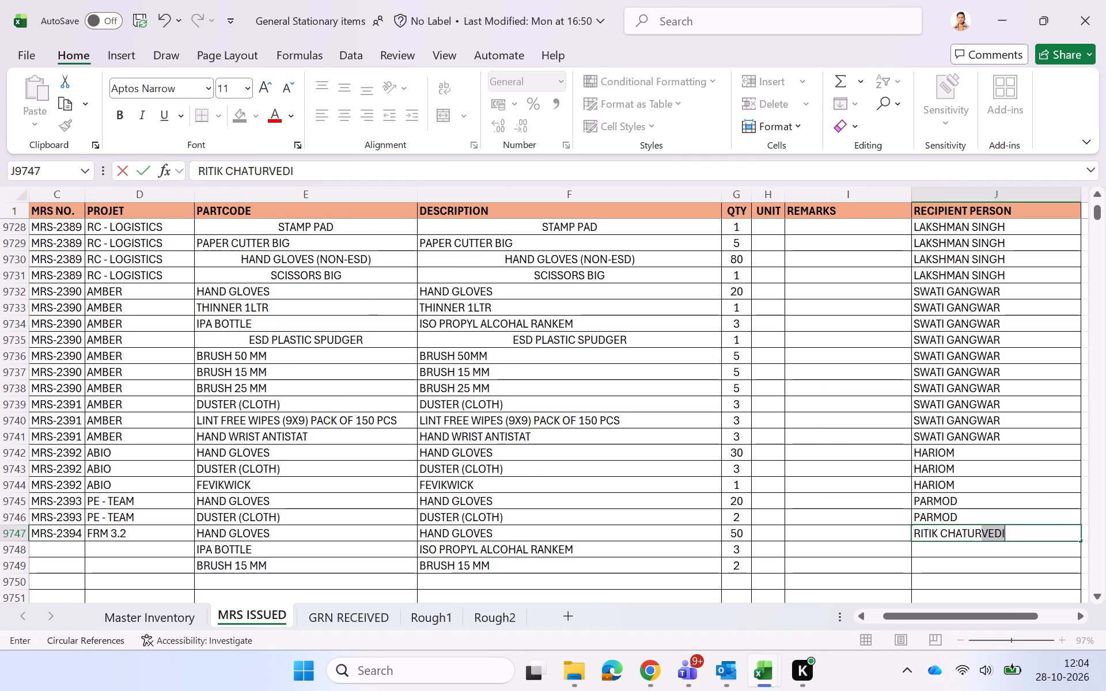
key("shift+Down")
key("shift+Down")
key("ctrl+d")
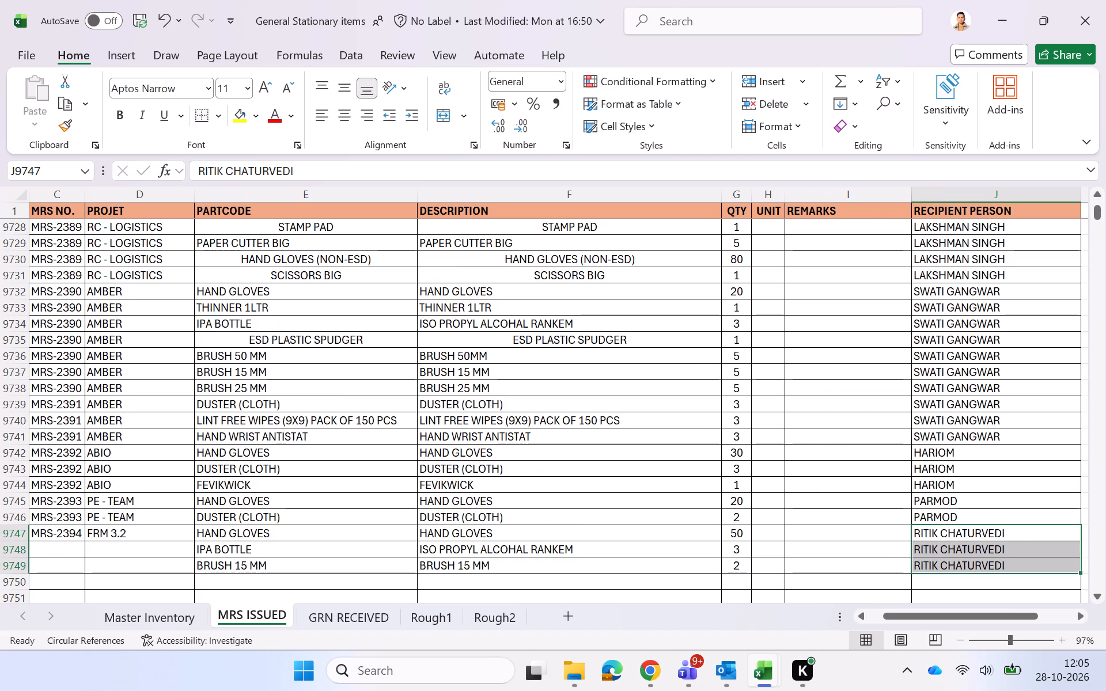
Fill the date, MRS number and project from row 9747 down through rows 9748 and 9749.
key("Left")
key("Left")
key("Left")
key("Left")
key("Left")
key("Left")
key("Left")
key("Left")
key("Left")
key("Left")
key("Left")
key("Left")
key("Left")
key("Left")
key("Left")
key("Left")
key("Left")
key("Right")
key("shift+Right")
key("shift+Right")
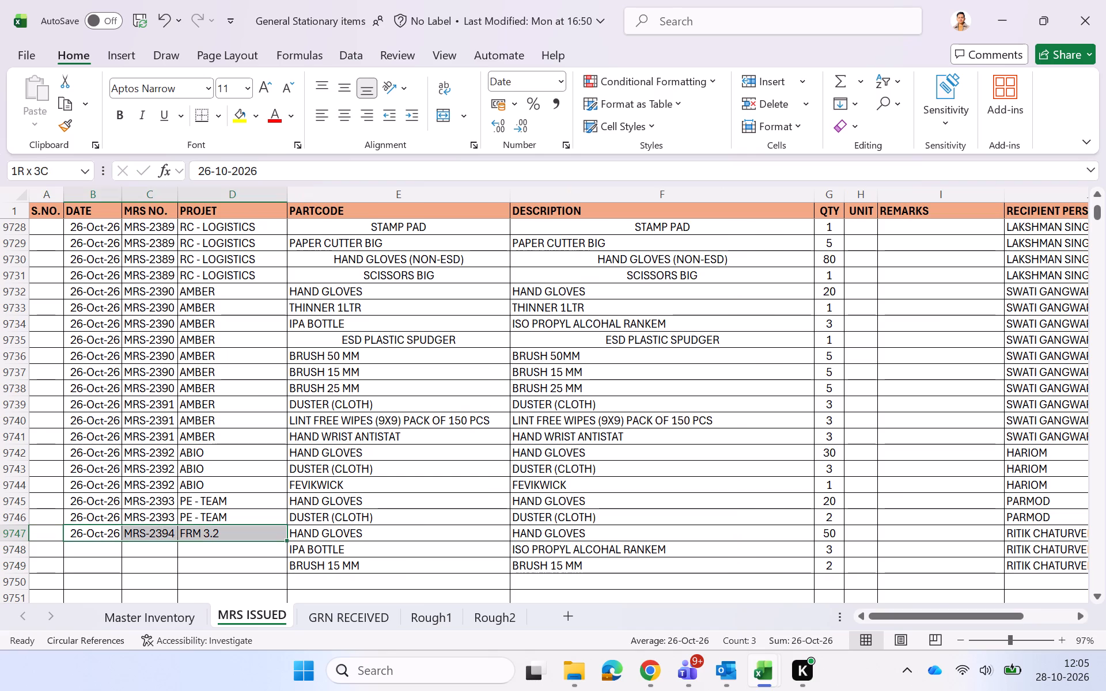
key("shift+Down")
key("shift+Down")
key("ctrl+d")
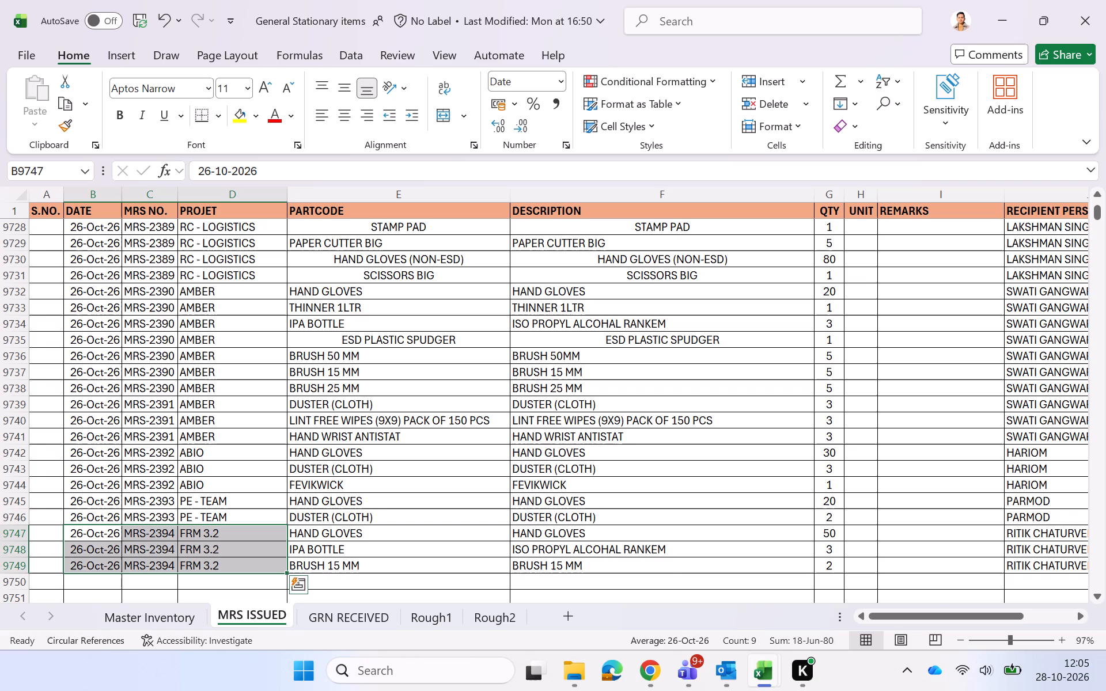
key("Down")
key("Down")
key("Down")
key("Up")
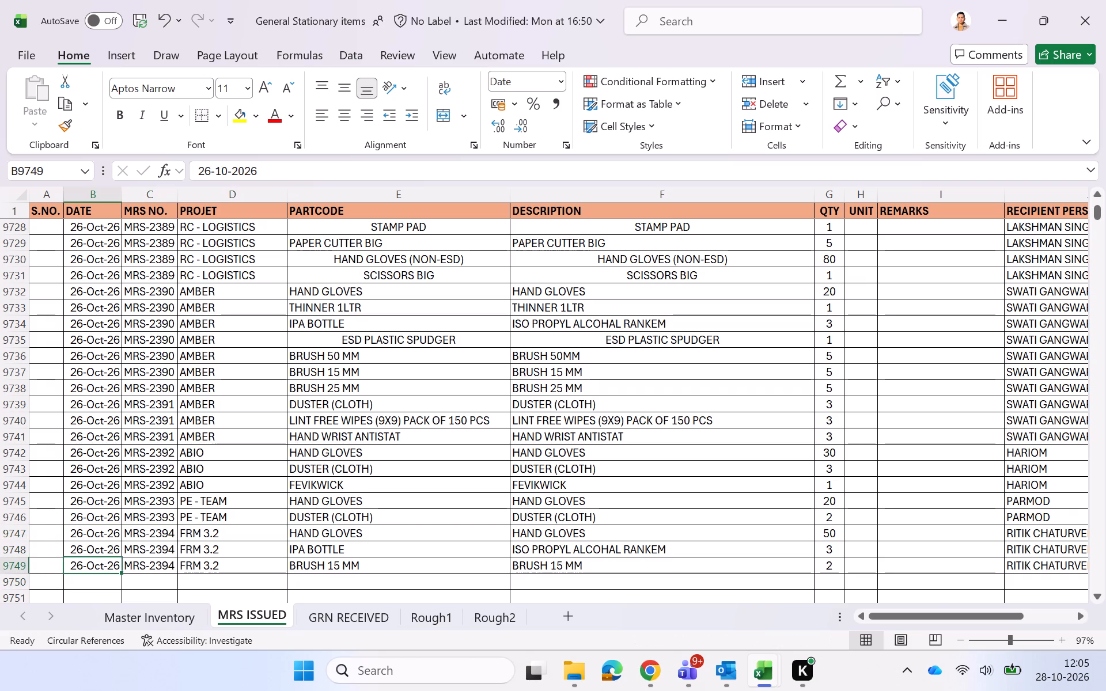